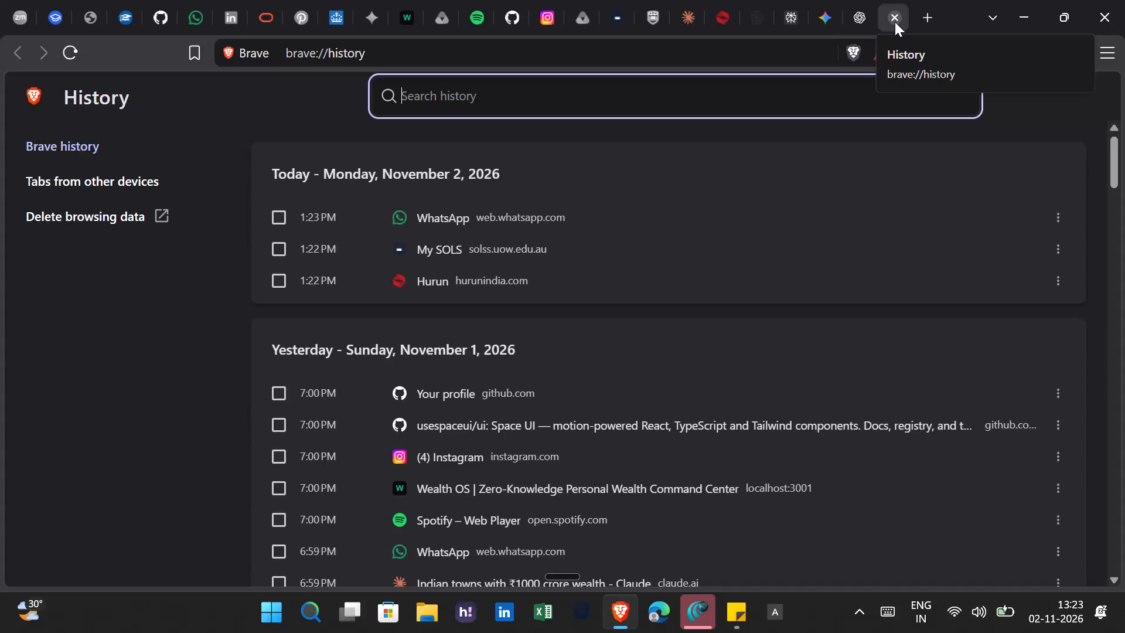
Close the browser's History tab.
{"action": "left_click", "coordinate": [895, 22]}
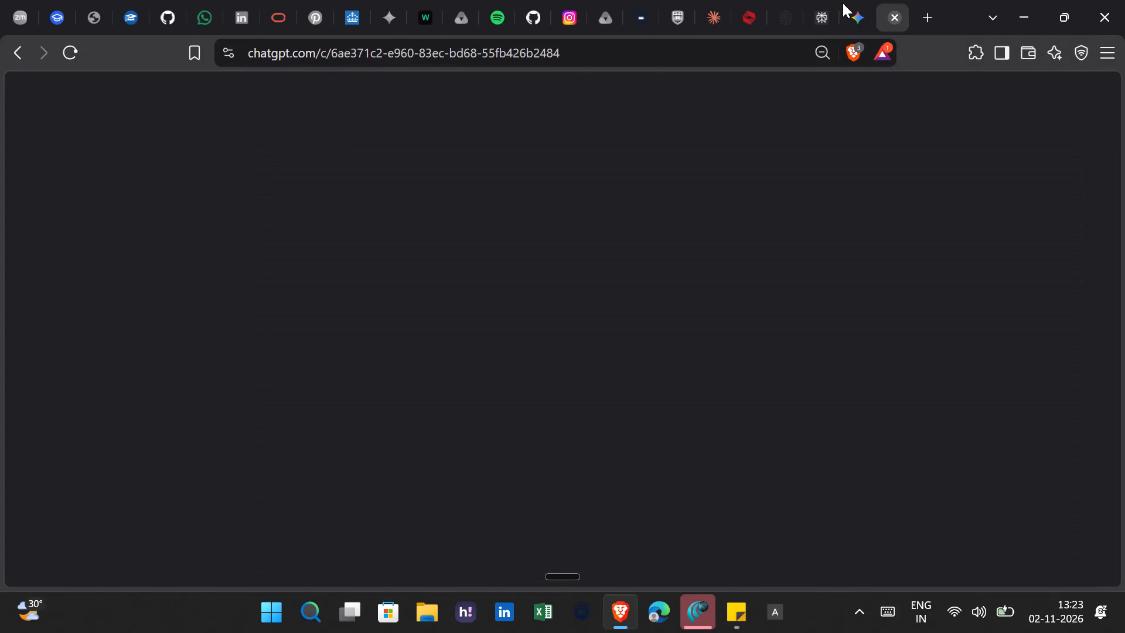
Switch to the stealthwriter.ai dashboard tab and select its full web address.
{"action": "left_click", "coordinate": [780, 11]}
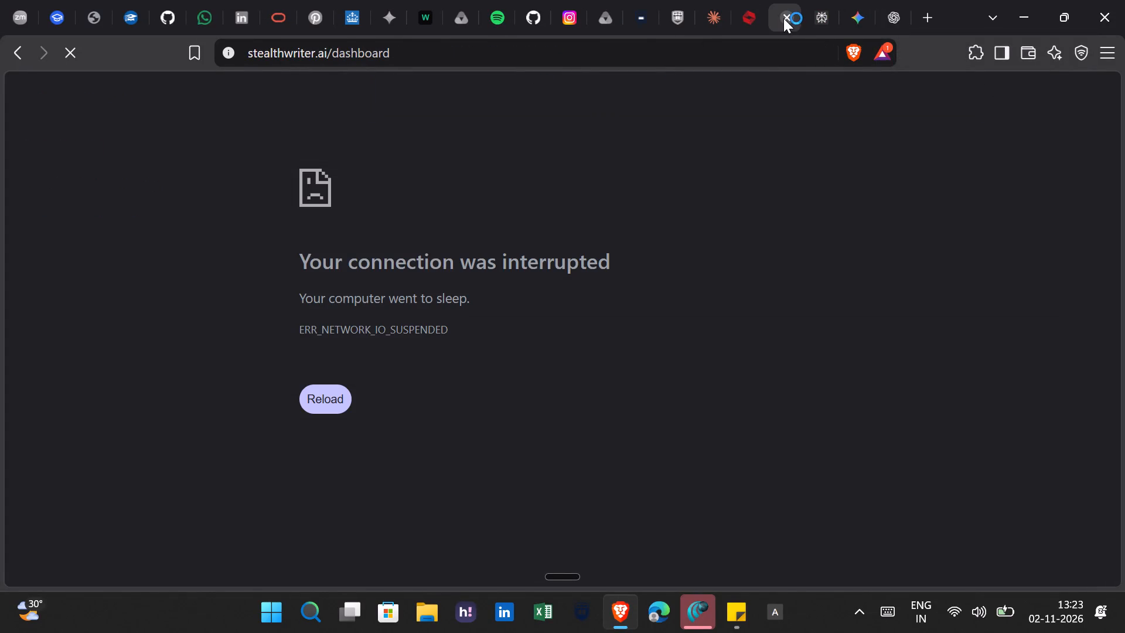
{"action": "left_click", "coordinate": [635, 55]}
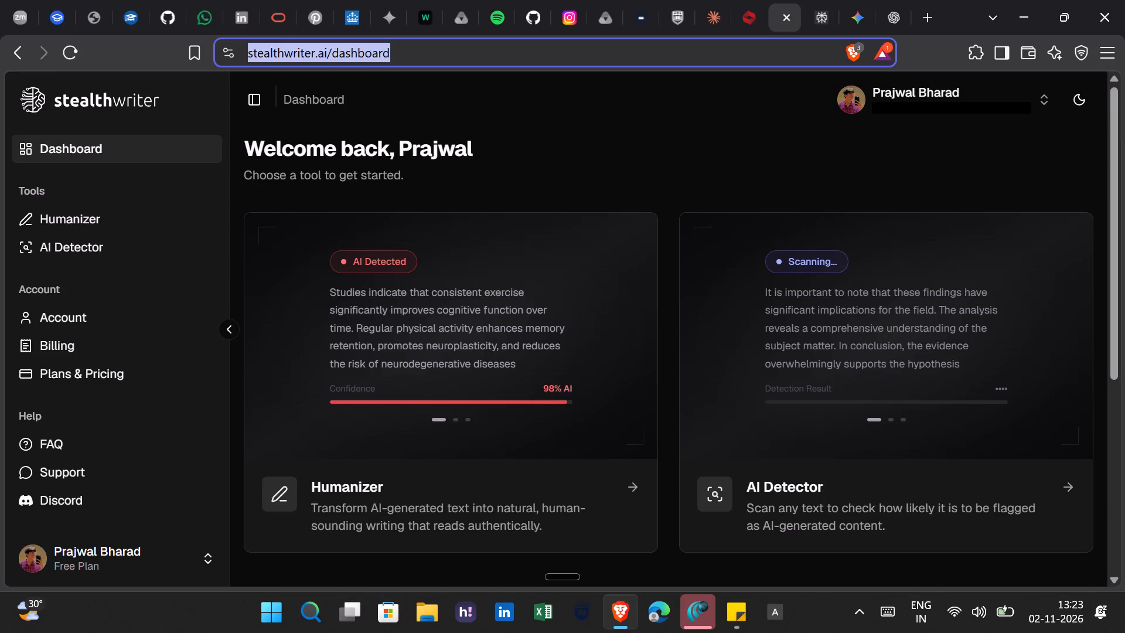
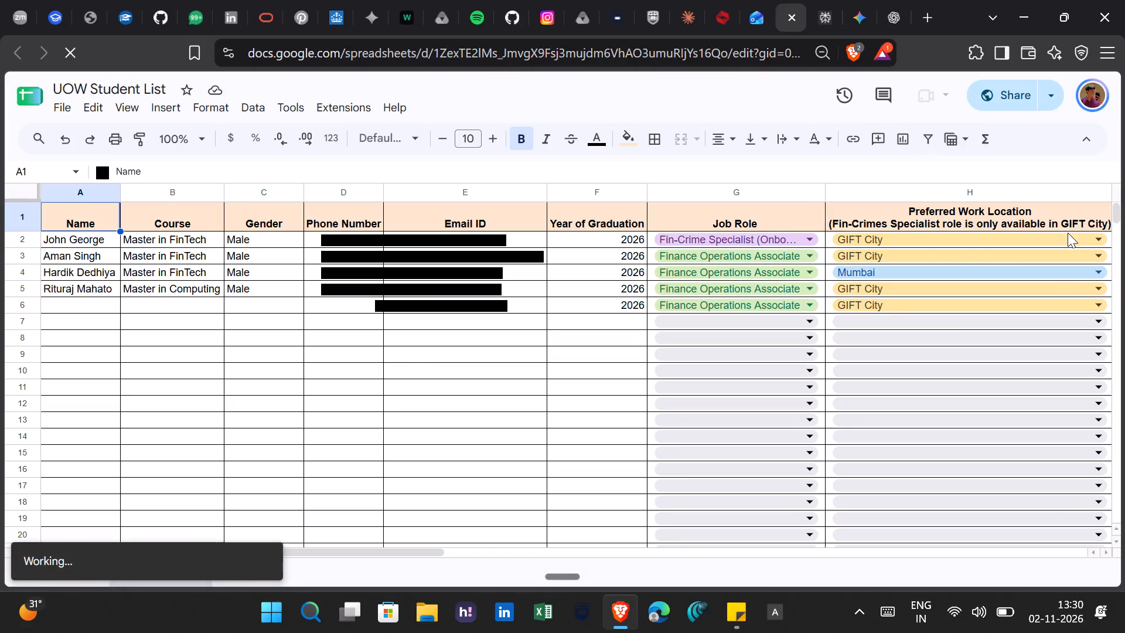
Enter the student's name in the Name column of row 7, the first empty row of the student list.
{"action": "scroll", "coordinate": [412, 352], "scroll_direction": "right", "scroll_amount": 5}
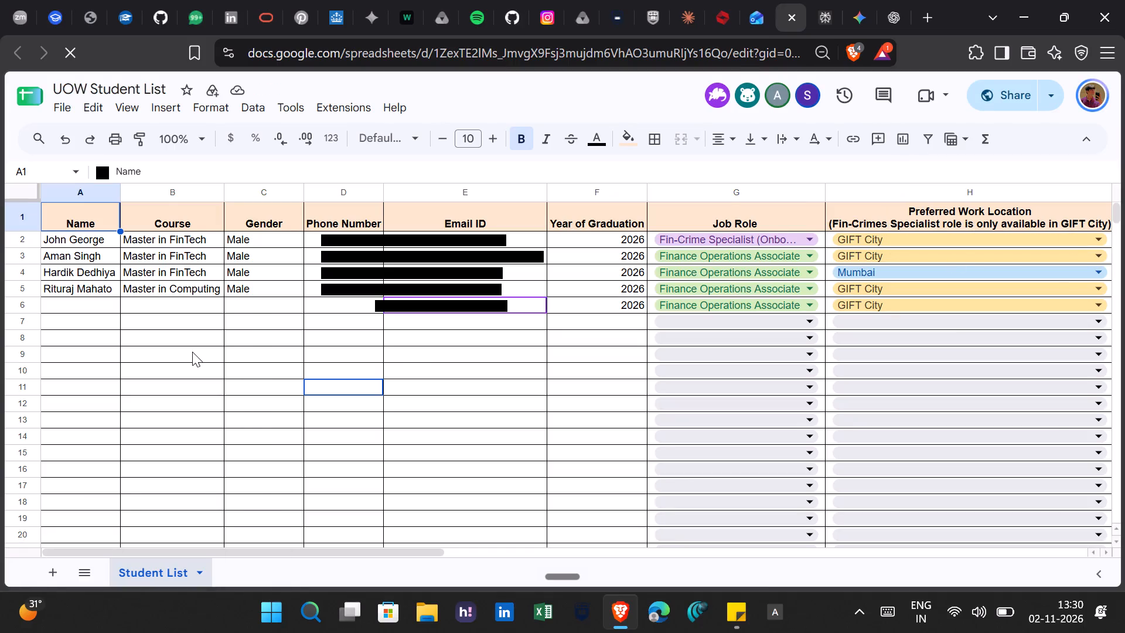
{"action": "scroll", "coordinate": [192, 352], "scroll_direction": "right", "scroll_amount": 3}
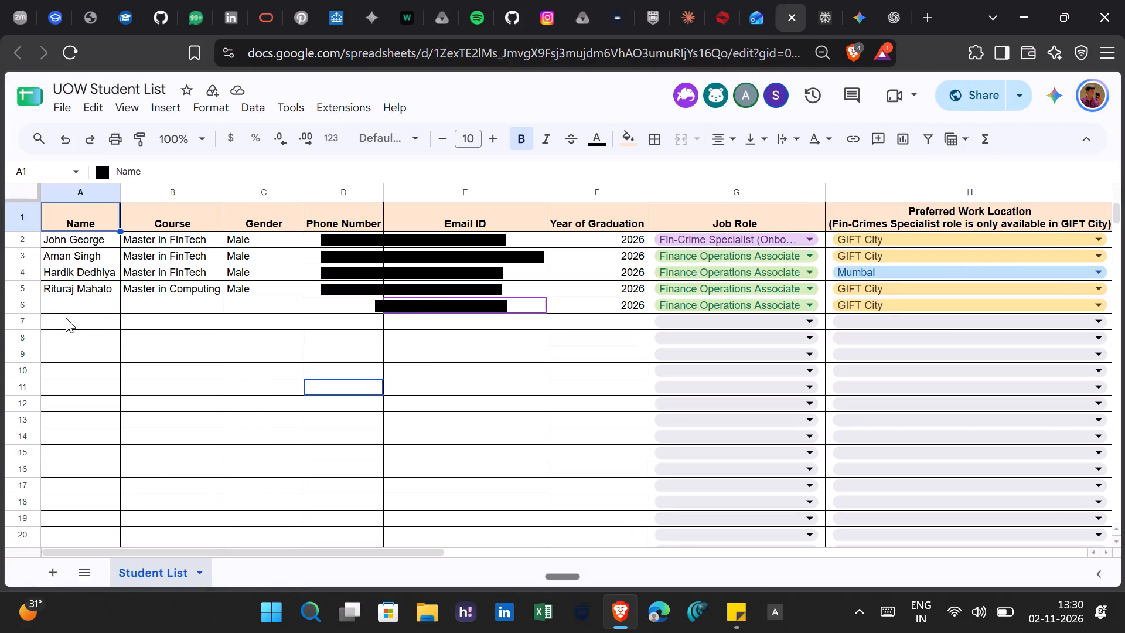
{"action": "left_click", "coordinate": [66, 318]}
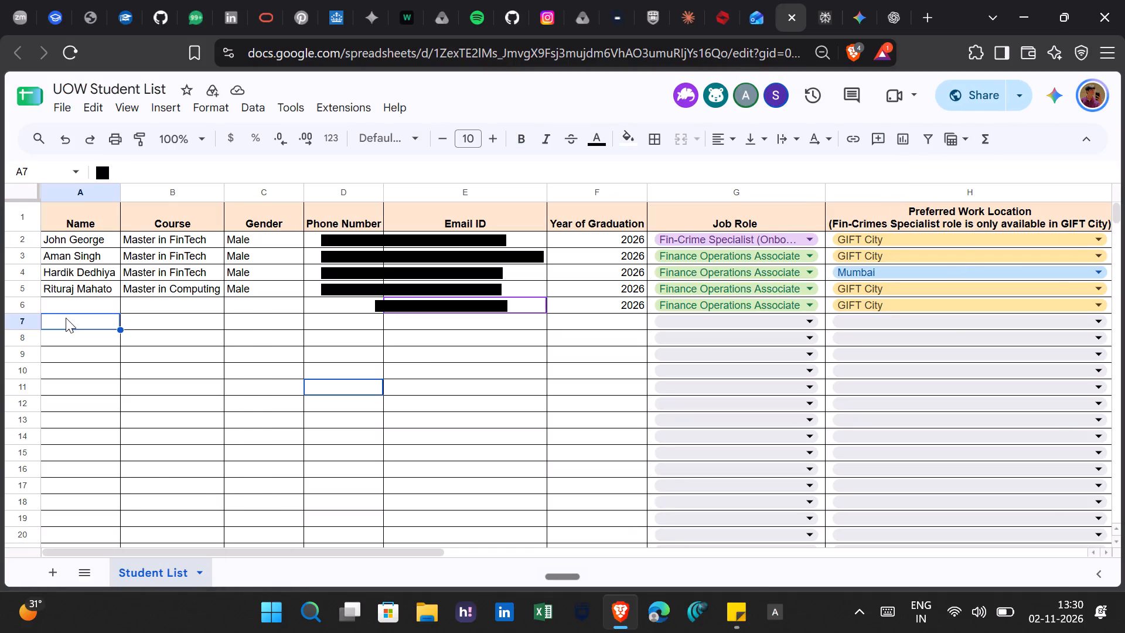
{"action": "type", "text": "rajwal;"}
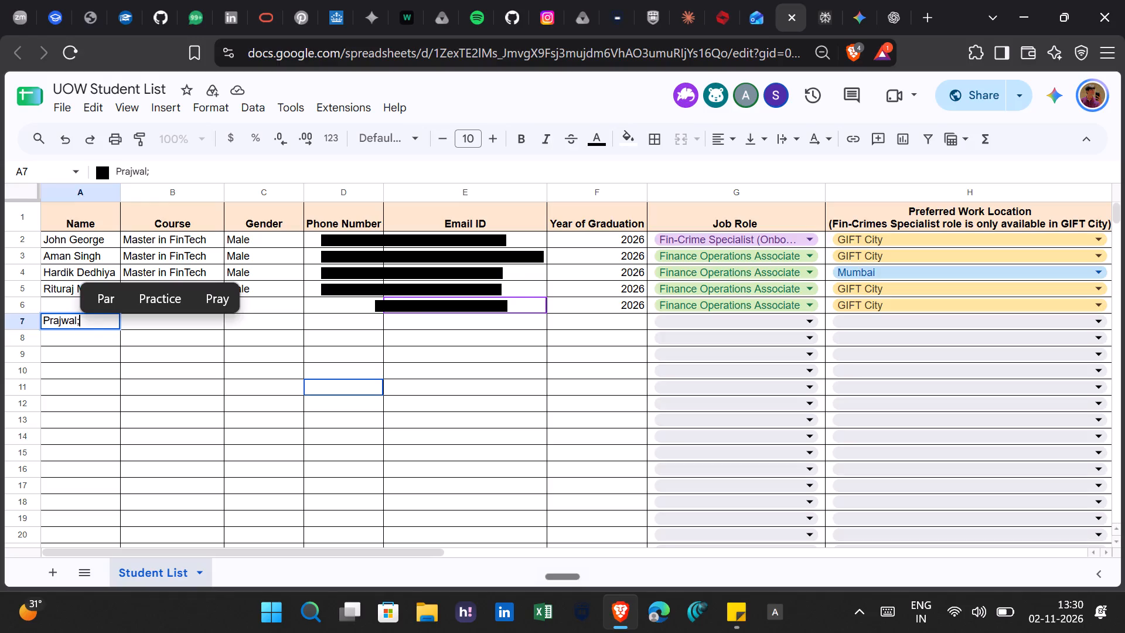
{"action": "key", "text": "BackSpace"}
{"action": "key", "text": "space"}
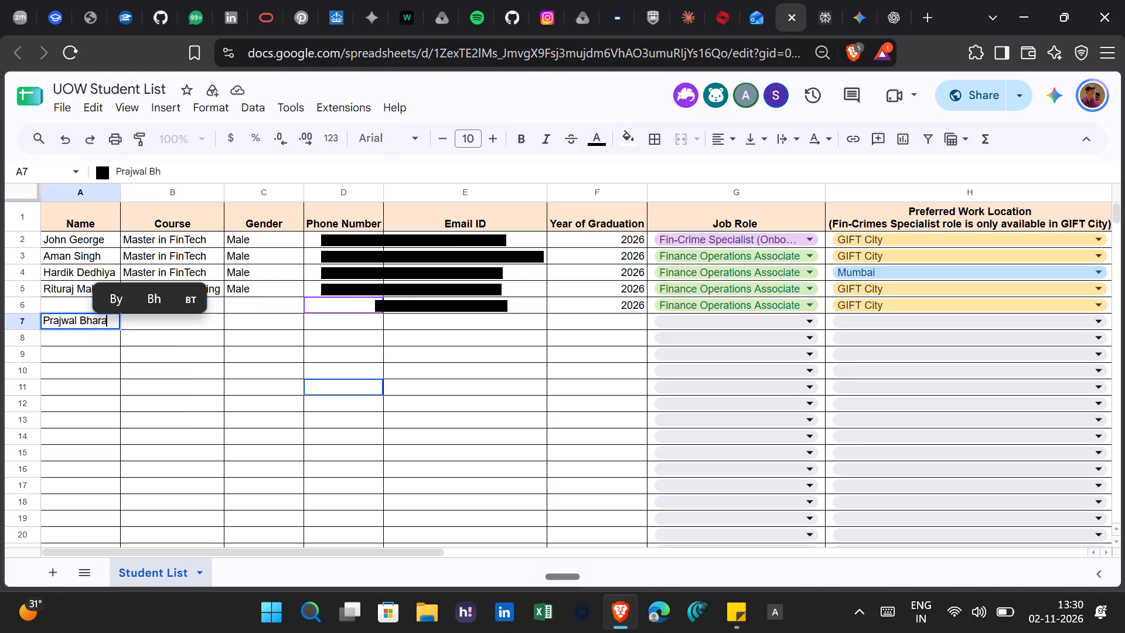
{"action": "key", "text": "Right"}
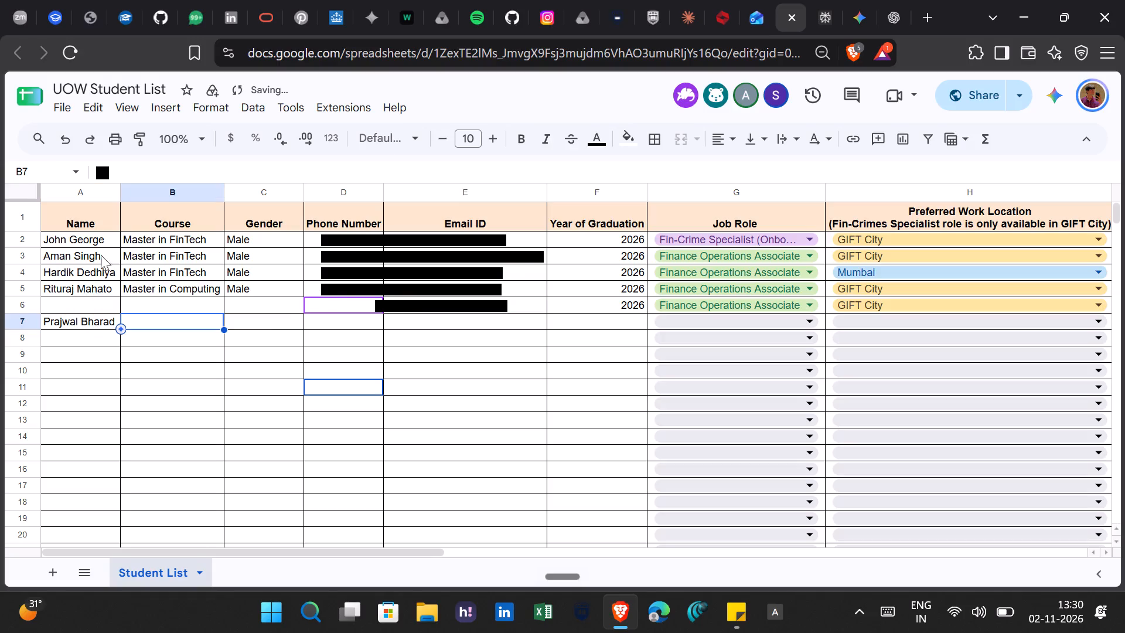
Fill the Course cell in row 7 with Master in FinTech, copied from the Course cell in row 4.
{"action": "left_click", "coordinate": [160, 272]}
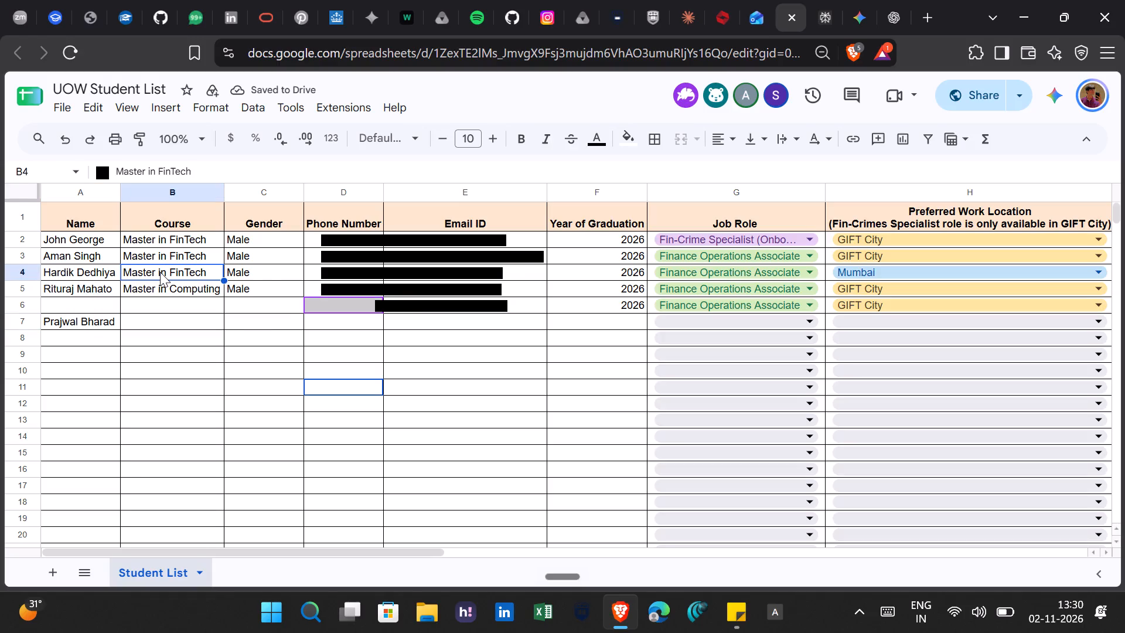
{"action": "key", "text": "ctrl+c"}
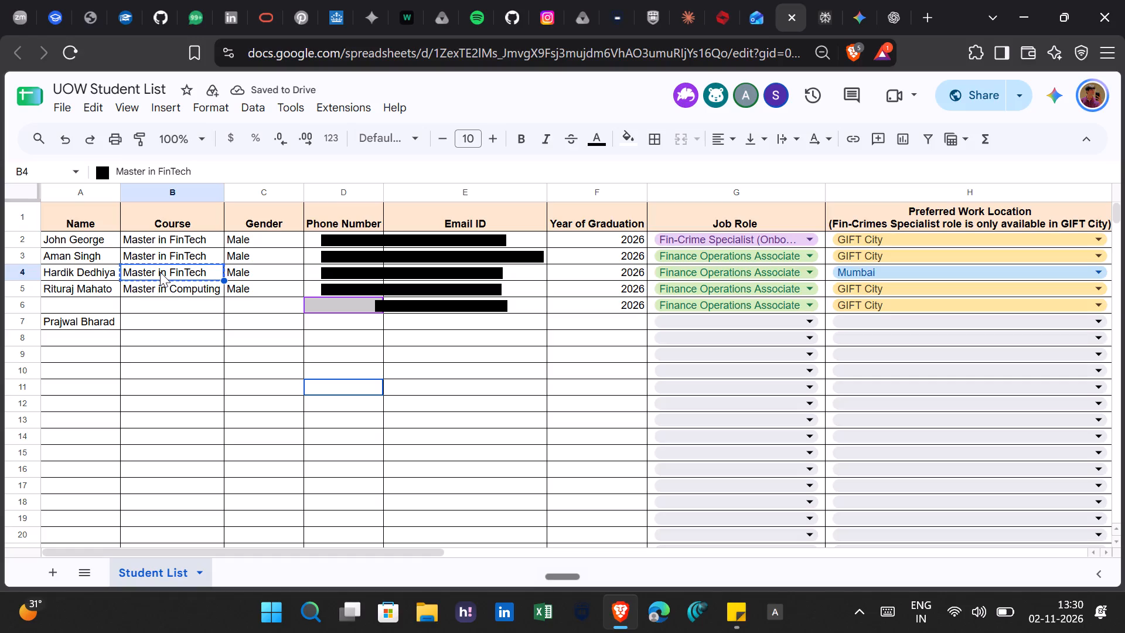
{"action": "left_click", "coordinate": [168, 316]}
{"action": "key", "text": "ctrl+v"}
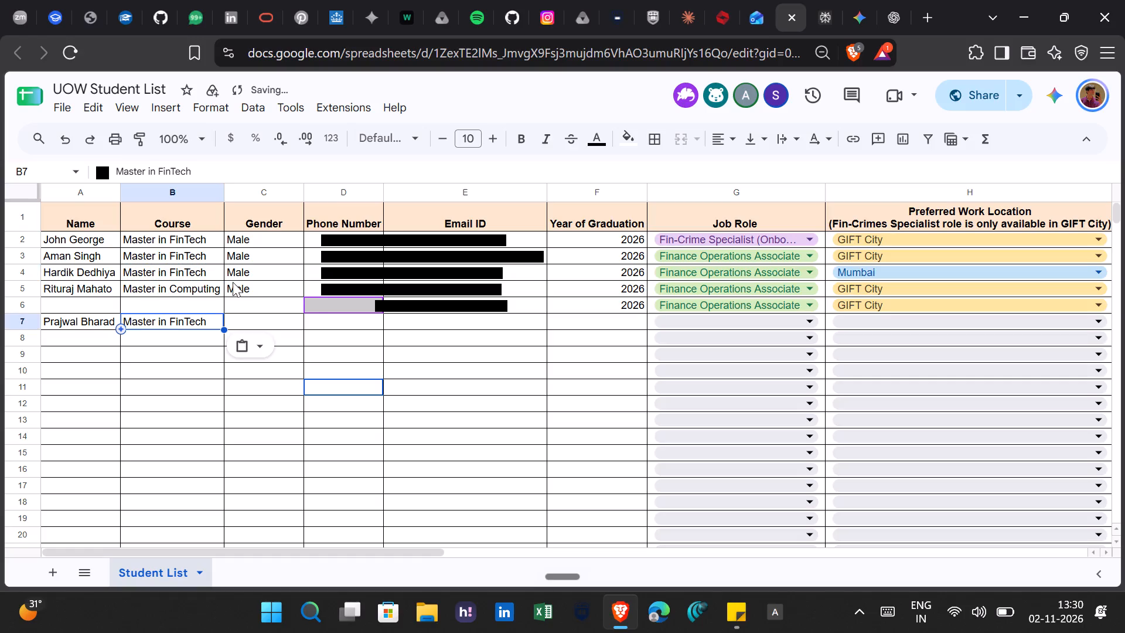
Copy the Gender value Male from row 5 for reuse in the new student's row 7.
{"action": "left_click", "coordinate": [265, 284]}
{"action": "key", "text": "ctrl+c"}
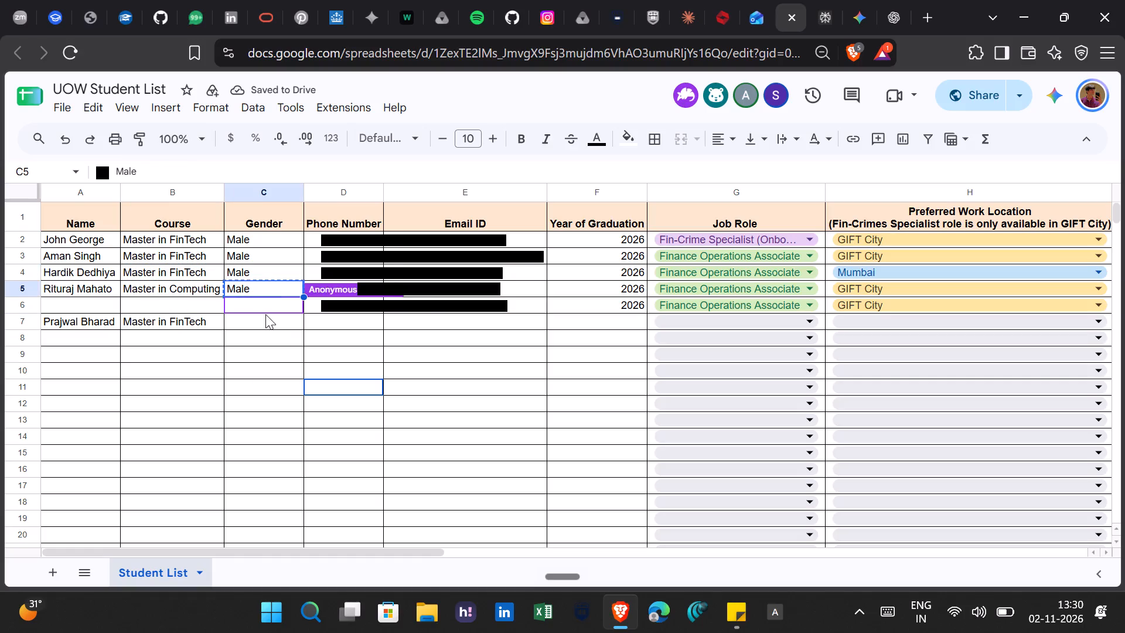
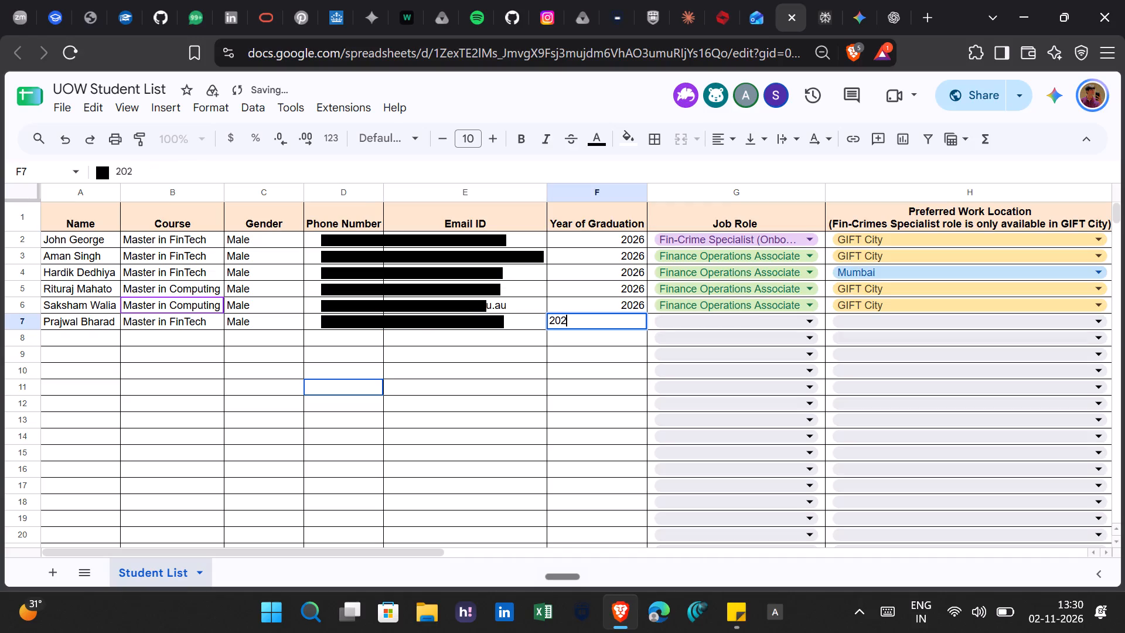
Complete the Year of Graduation cell in row 7 with 2026.
{"action": "type", "text": "6"}
{"action": "key", "text": "Return"}
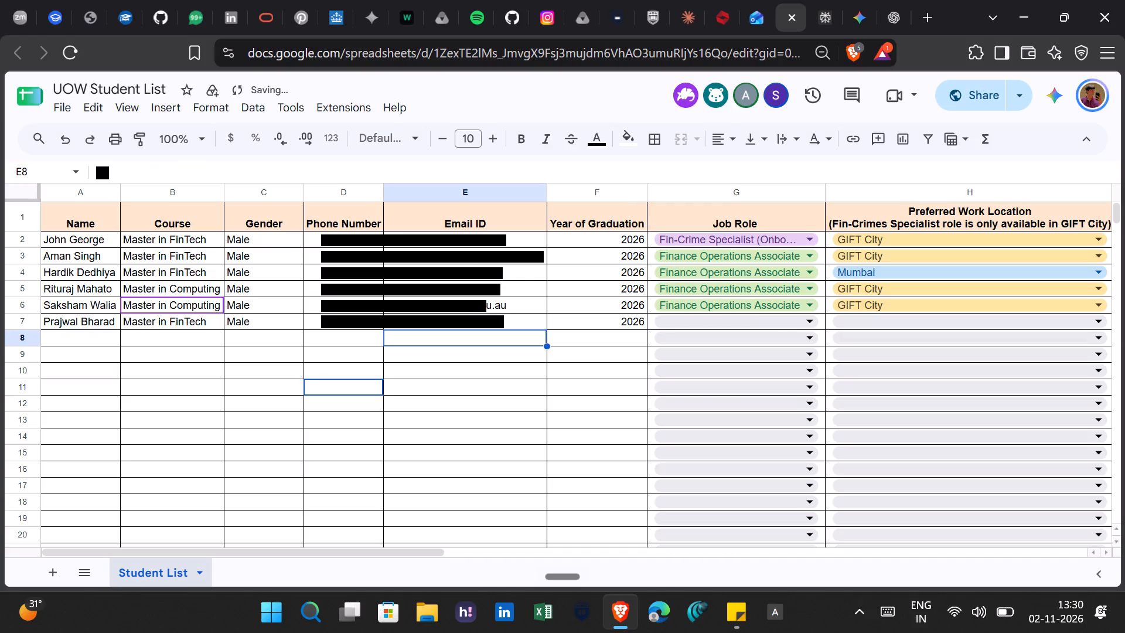
Set the Job Role in row 7 to Finance Operations Associate.
{"action": "left_click", "coordinate": [807, 319]}
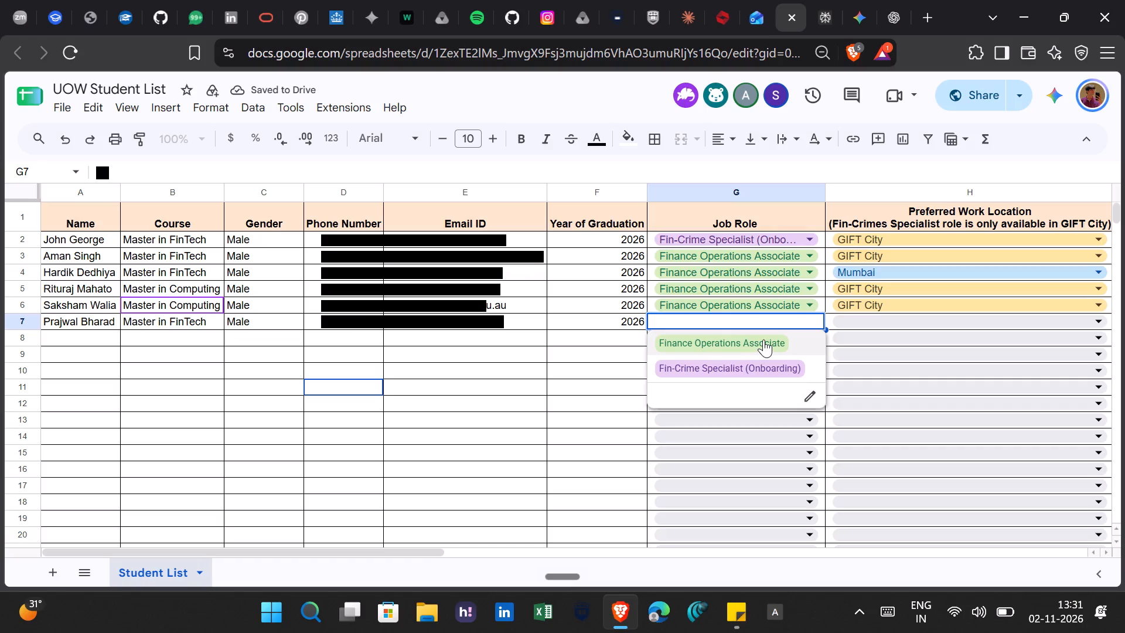
{"action": "left_click", "coordinate": [752, 342]}
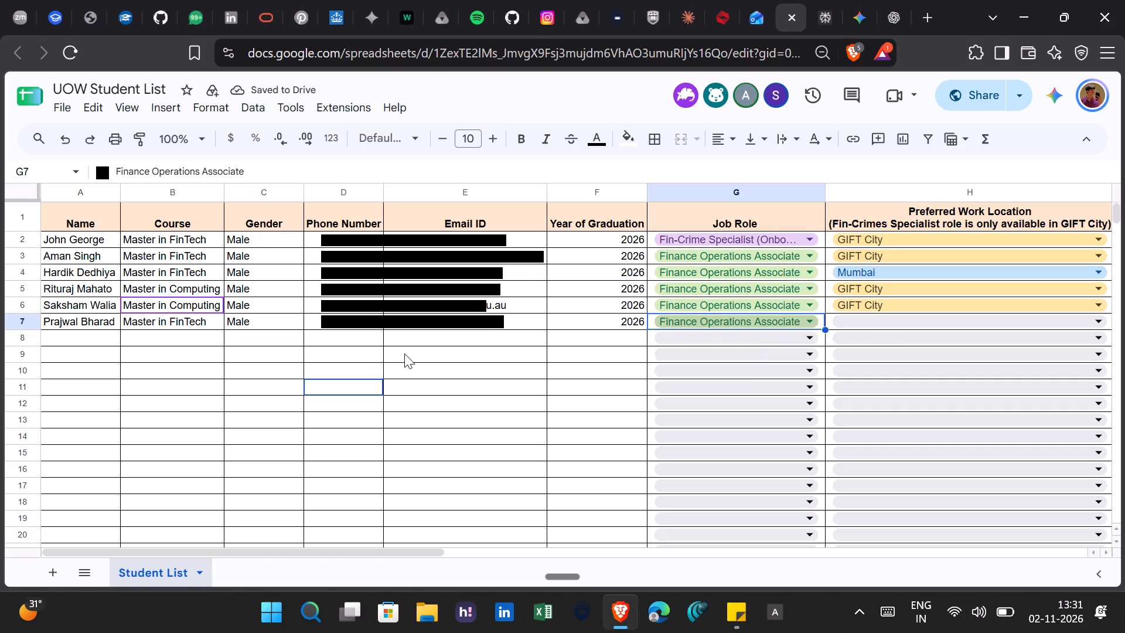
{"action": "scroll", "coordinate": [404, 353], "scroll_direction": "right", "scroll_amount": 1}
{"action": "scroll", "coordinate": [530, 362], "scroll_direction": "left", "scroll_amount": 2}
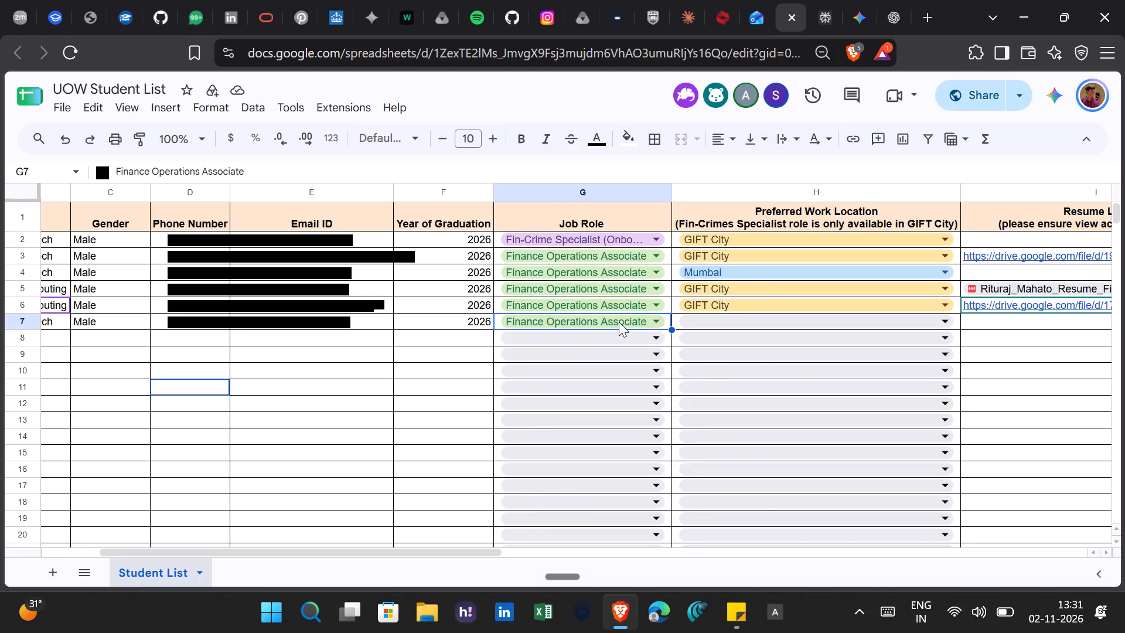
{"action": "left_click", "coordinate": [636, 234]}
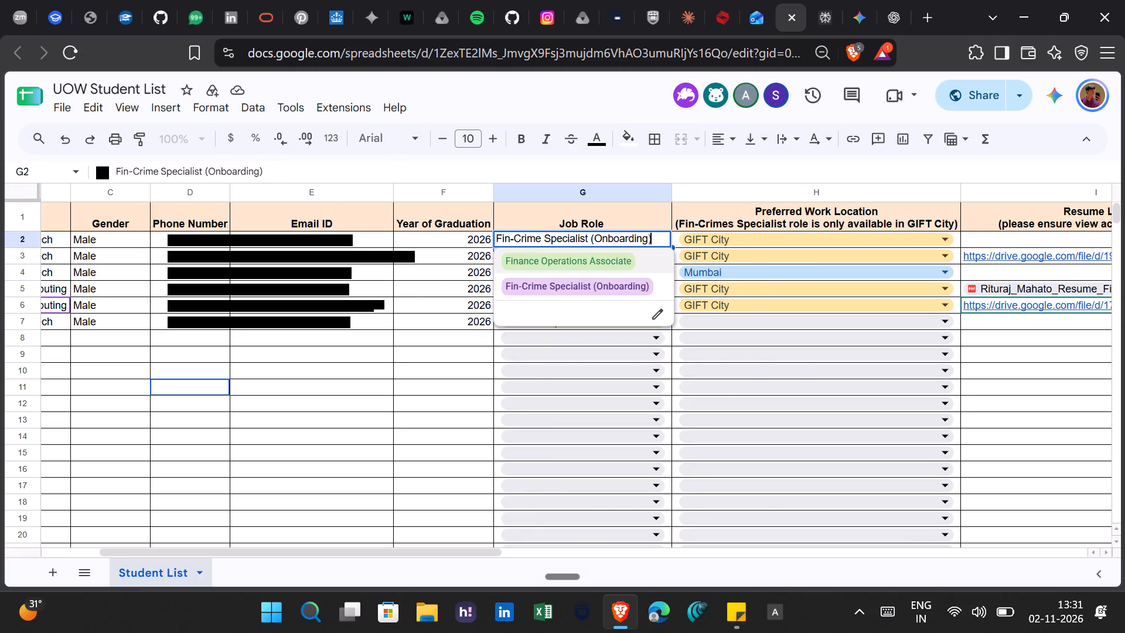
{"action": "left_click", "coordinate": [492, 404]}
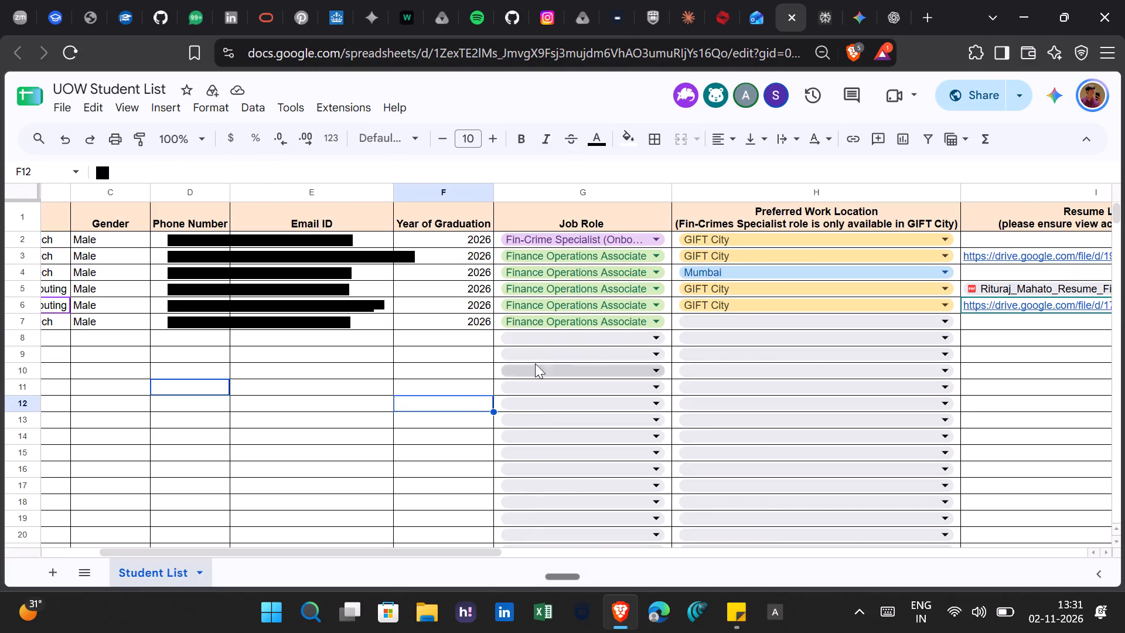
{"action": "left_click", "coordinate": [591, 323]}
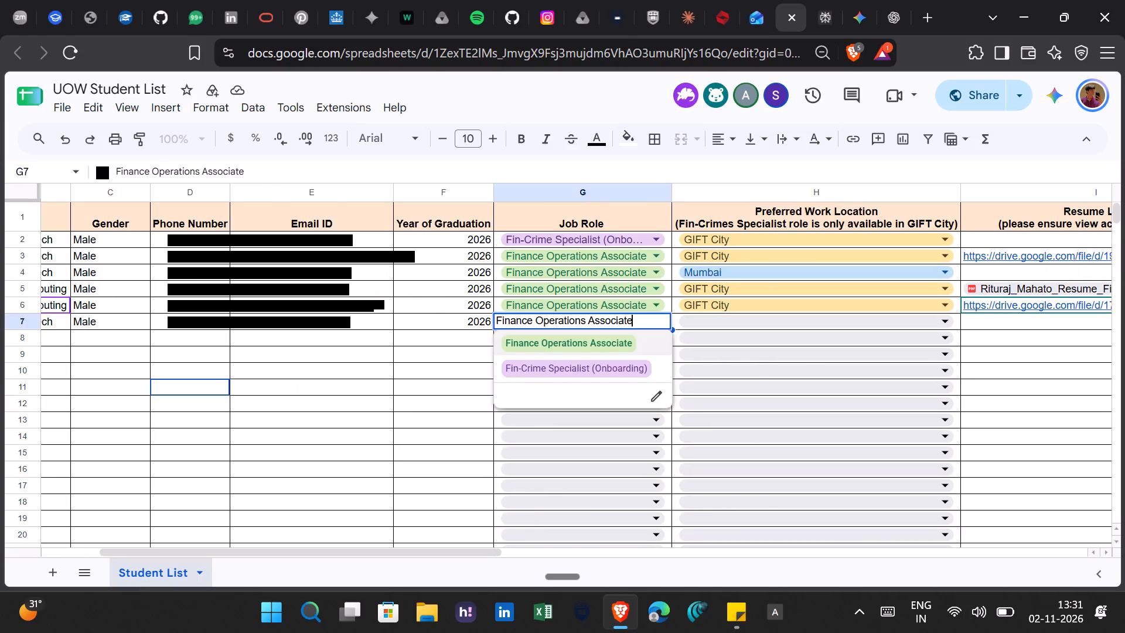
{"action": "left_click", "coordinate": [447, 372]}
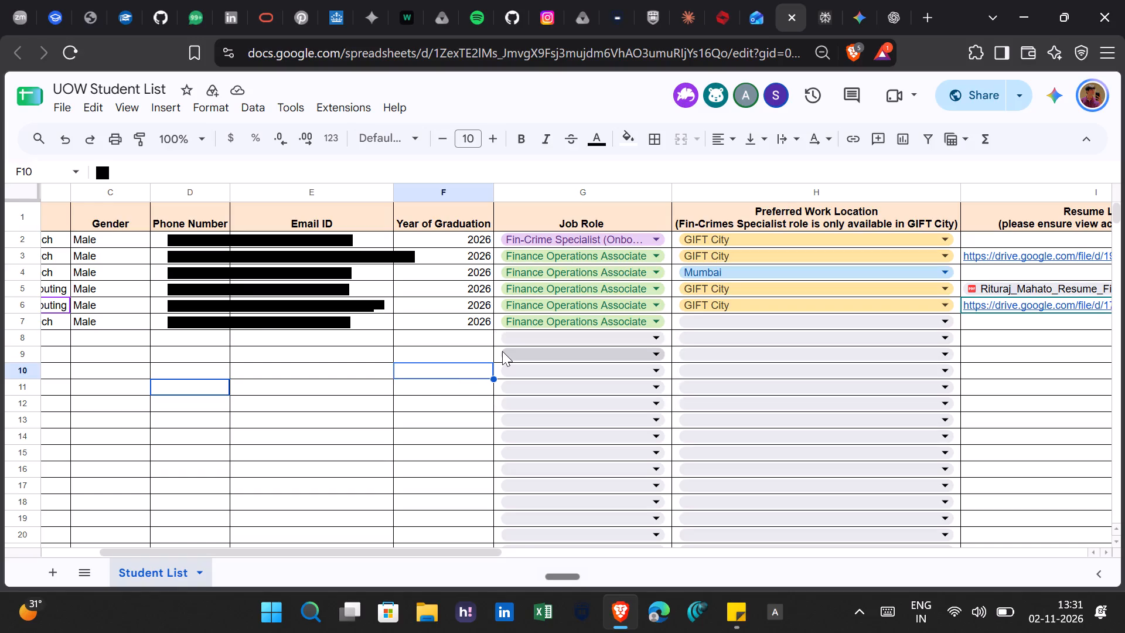
Set the Preferred Work Location in row 7 to GIFT City.
{"action": "left_click", "coordinate": [730, 322]}
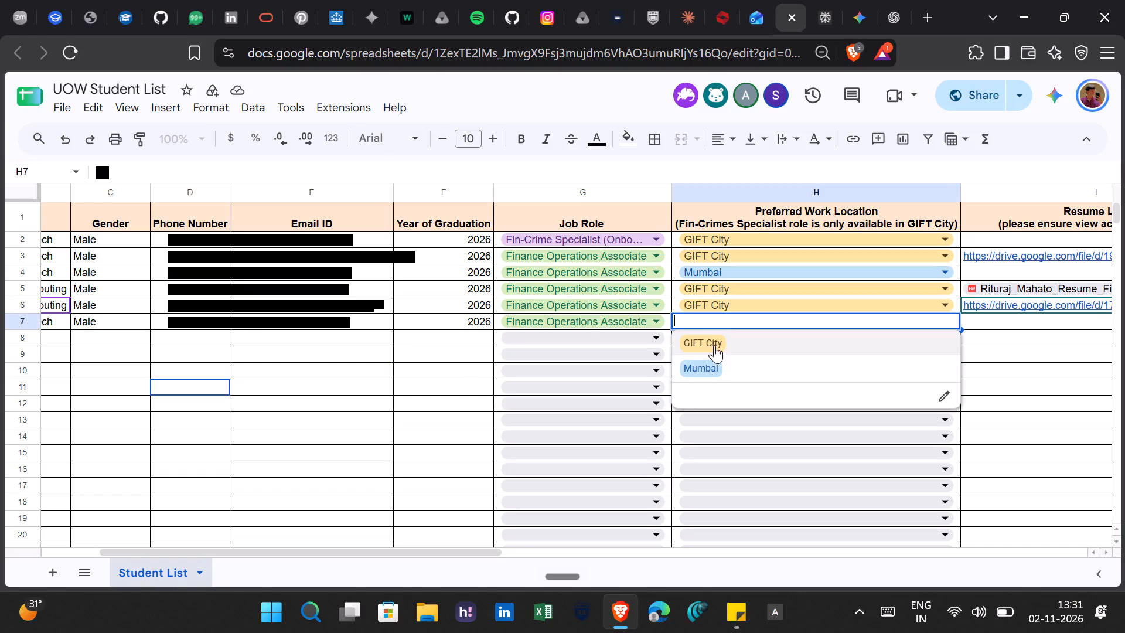
{"action": "left_click", "coordinate": [712, 343]}
Examine the cell options available for adding a resume to the empty Resume Link cell in row 7.
{"action": "scroll", "coordinate": [934, 302], "scroll_direction": "left", "scroll_amount": 2}
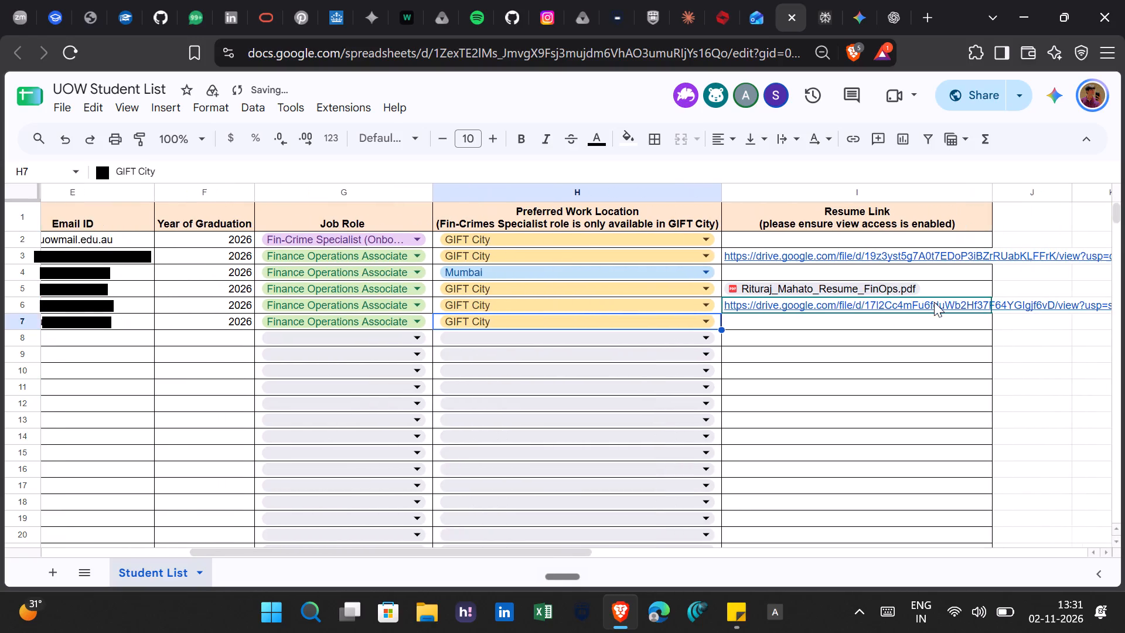
{"action": "scroll", "coordinate": [934, 302], "scroll_direction": "left", "scroll_amount": 1}
{"action": "left_click", "coordinate": [749, 318]}
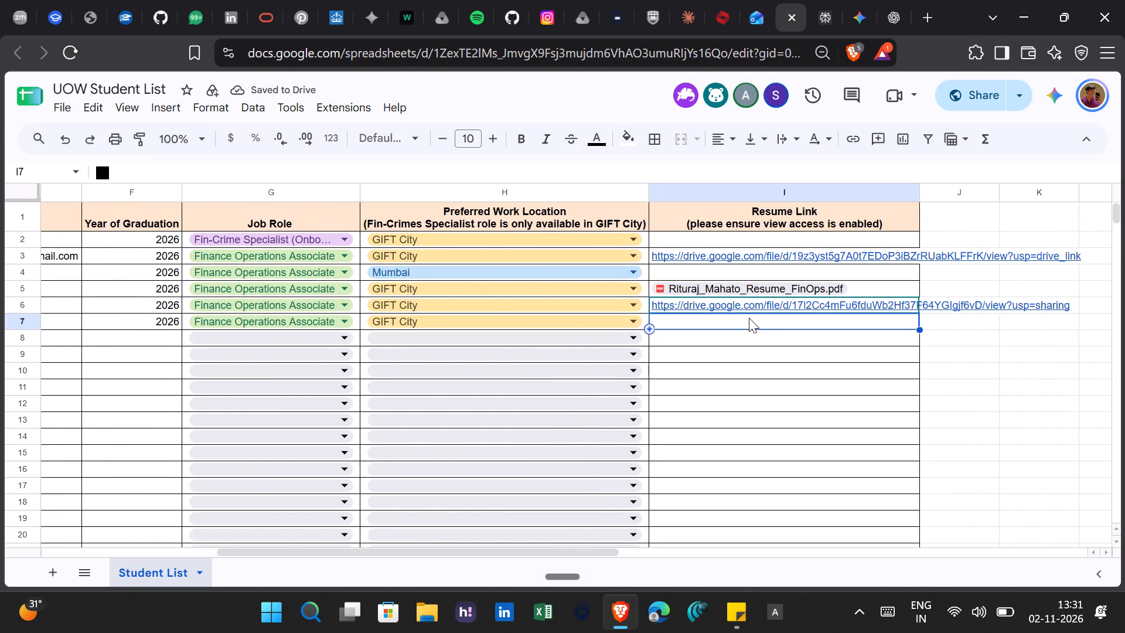
{"action": "right_click", "coordinate": [744, 324]}
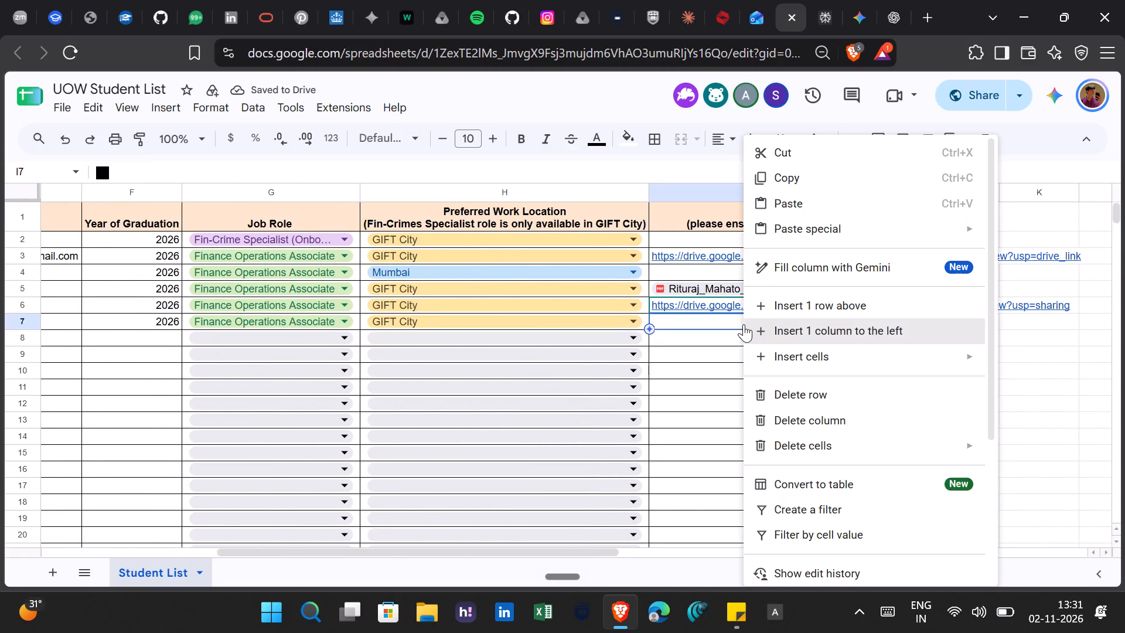
{"action": "left_click", "coordinate": [703, 324]}
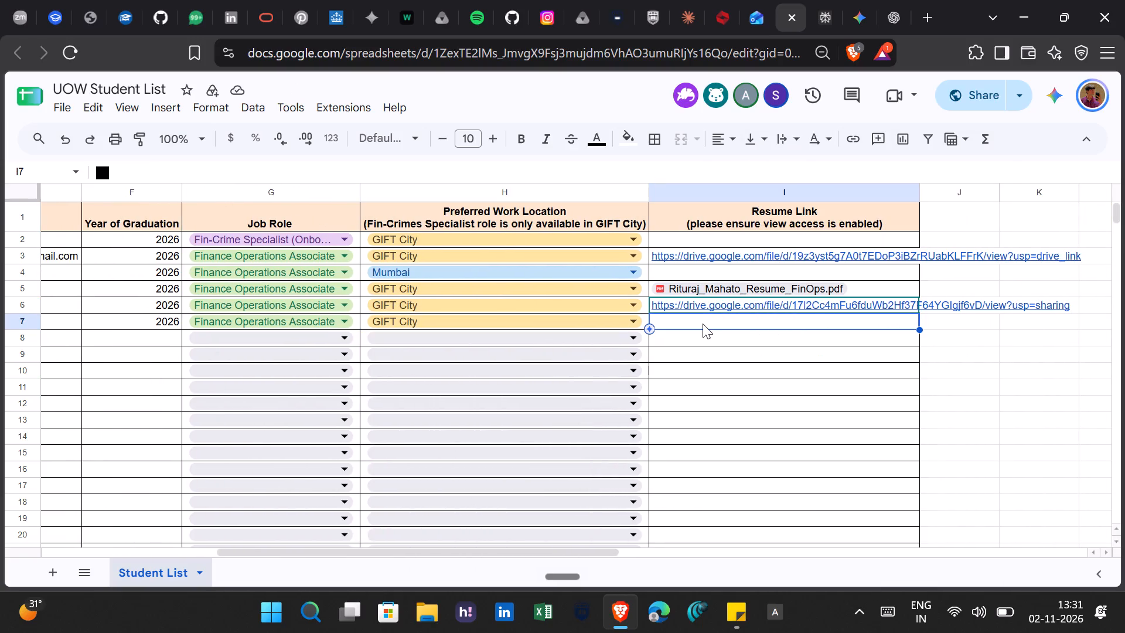
{"action": "right_click", "coordinate": [703, 324]}
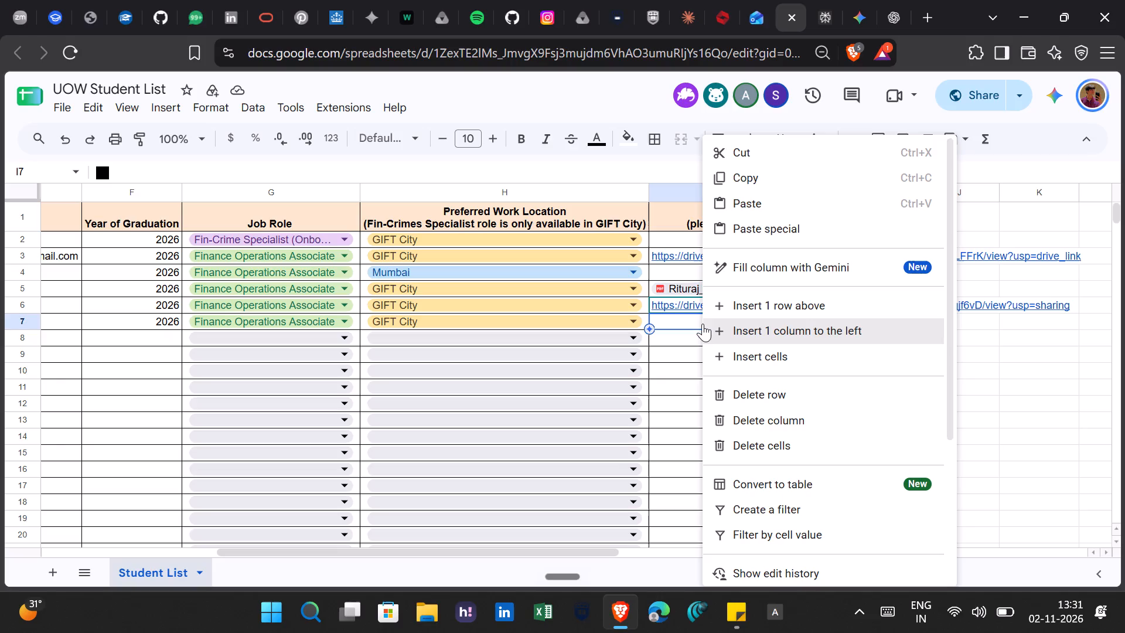
{"action": "left_click", "coordinate": [679, 330]}
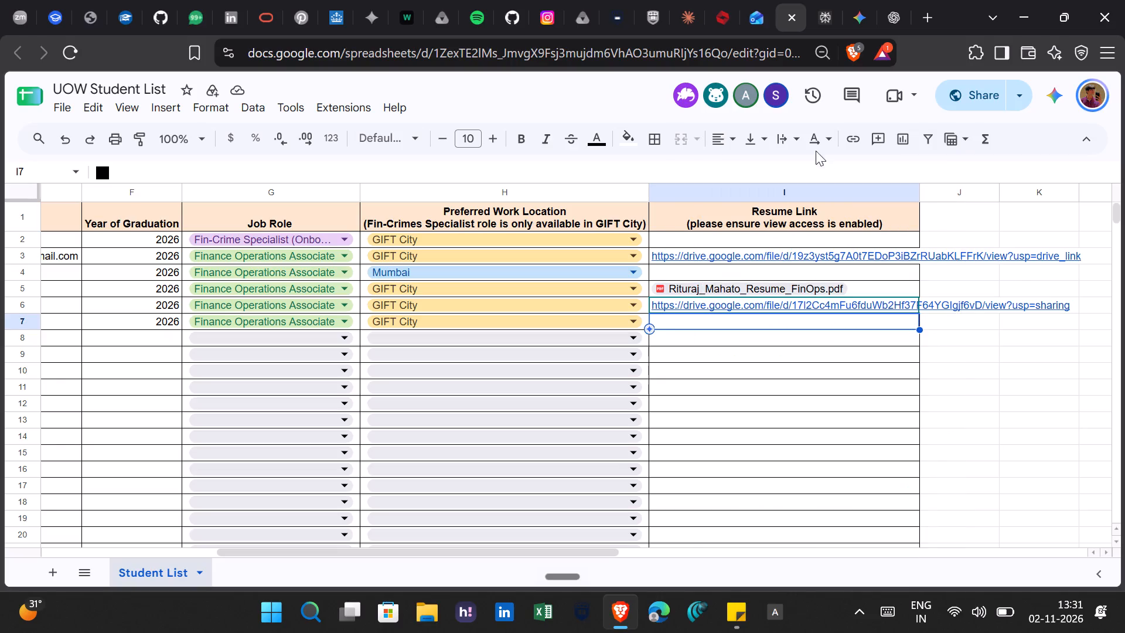
{"action": "right_click", "coordinate": [767, 324]}
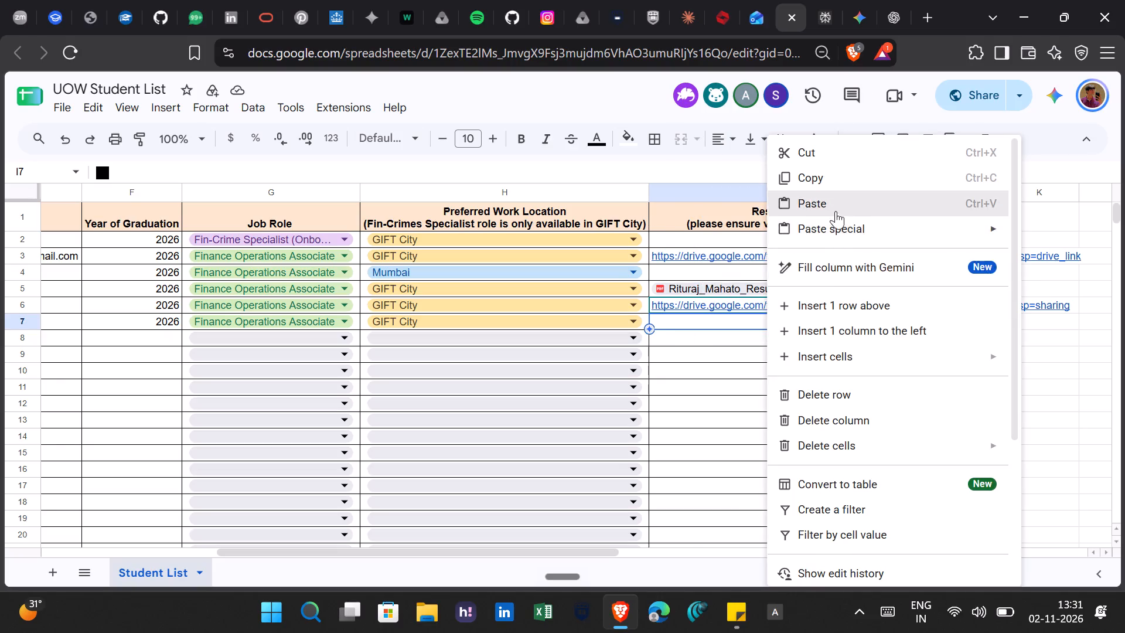
{"action": "scroll", "coordinate": [824, 400], "scroll_direction": "down", "scroll_amount": 3}
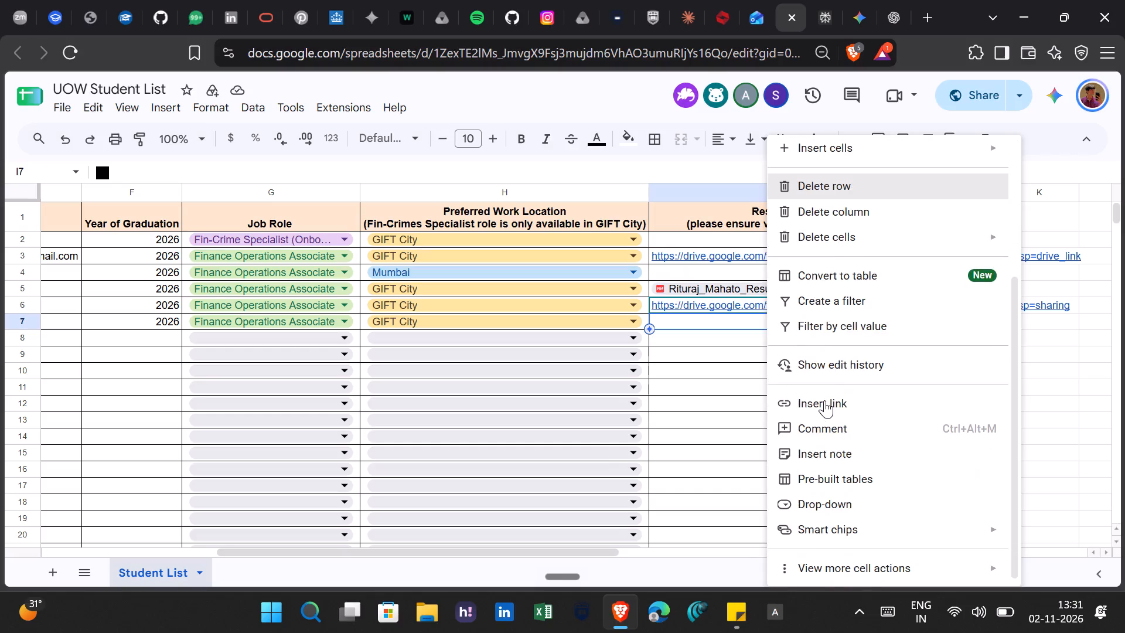
{"action": "scroll", "coordinate": [824, 400], "scroll_direction": "up", "scroll_amount": 5}
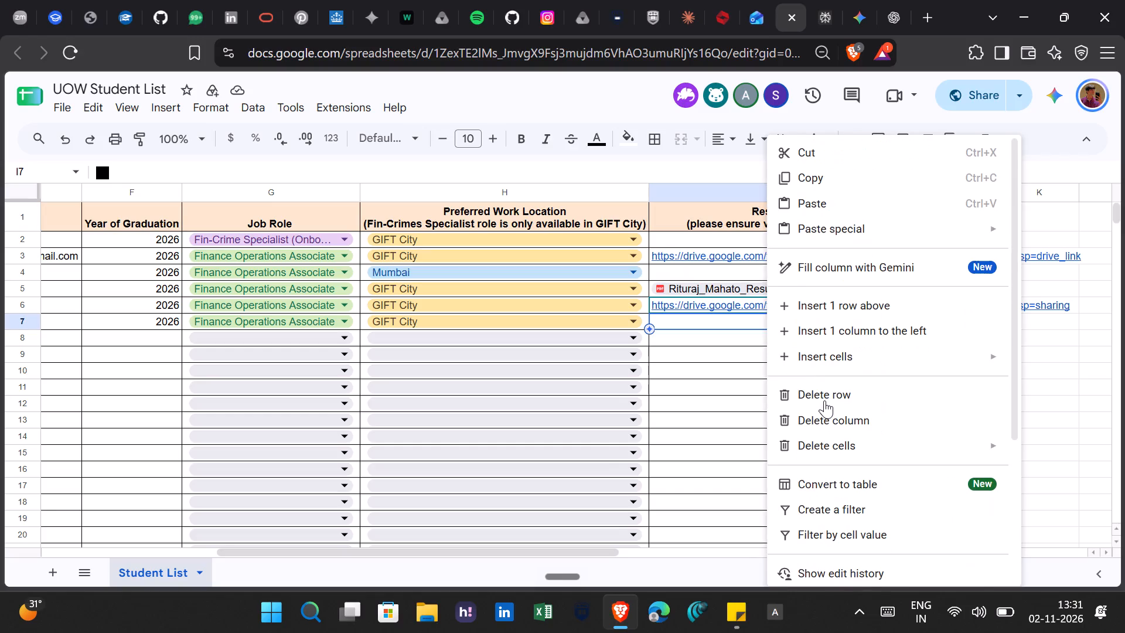
{"action": "left_click", "coordinate": [693, 369]}
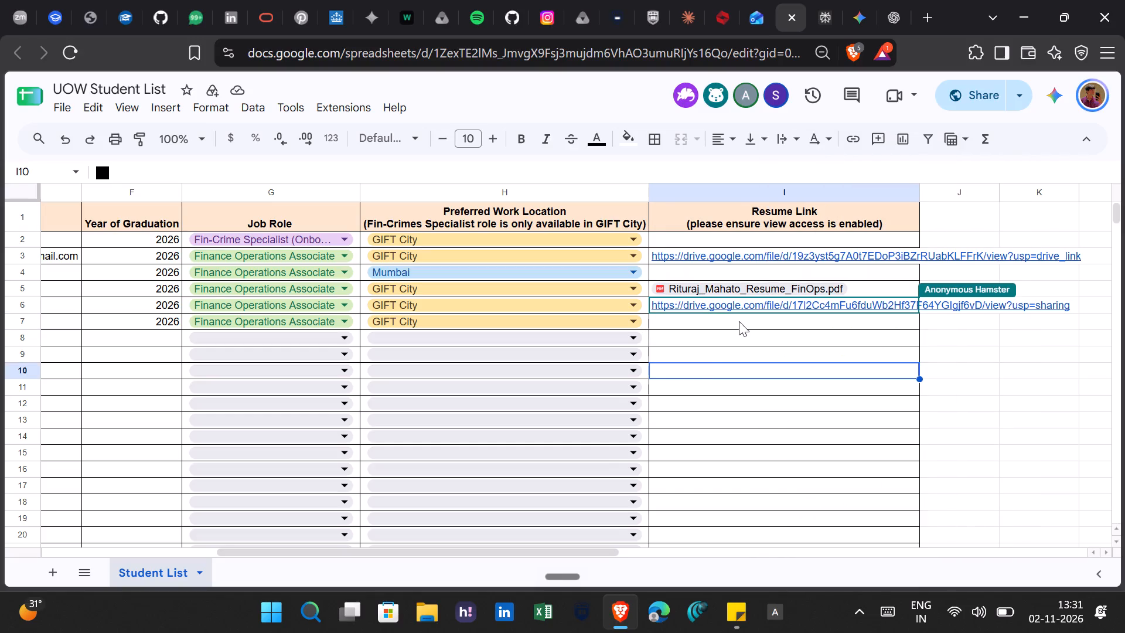
{"action": "left_click", "coordinate": [739, 321]}
{"action": "right_click", "coordinate": [739, 321]}
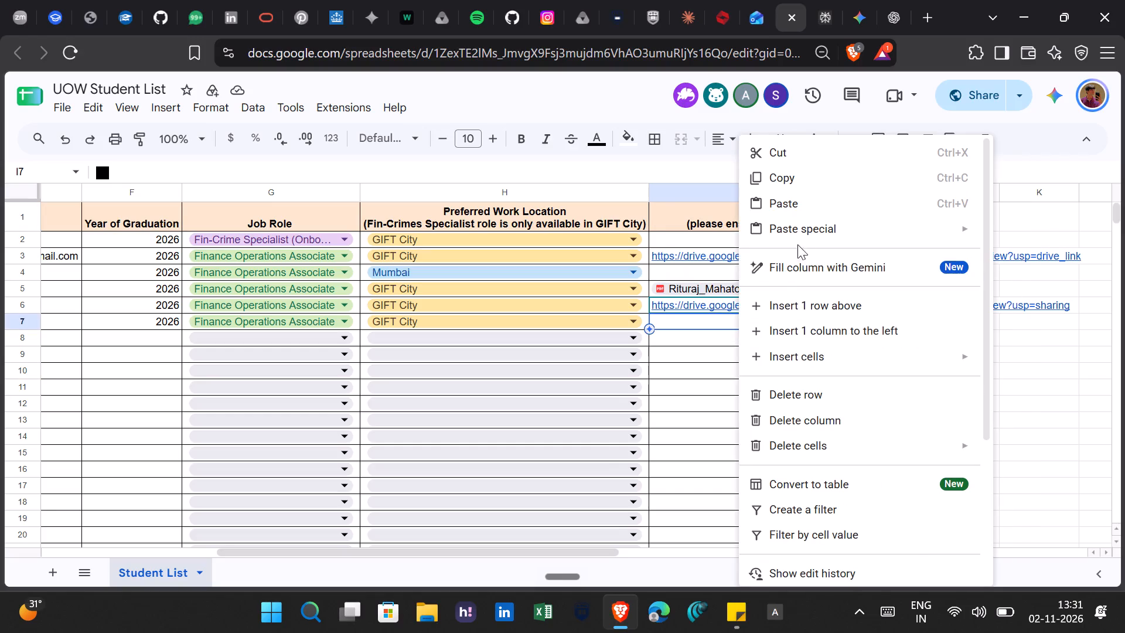
{"action": "scroll", "coordinate": [786, 382], "scroll_direction": "down", "scroll_amount": 2}
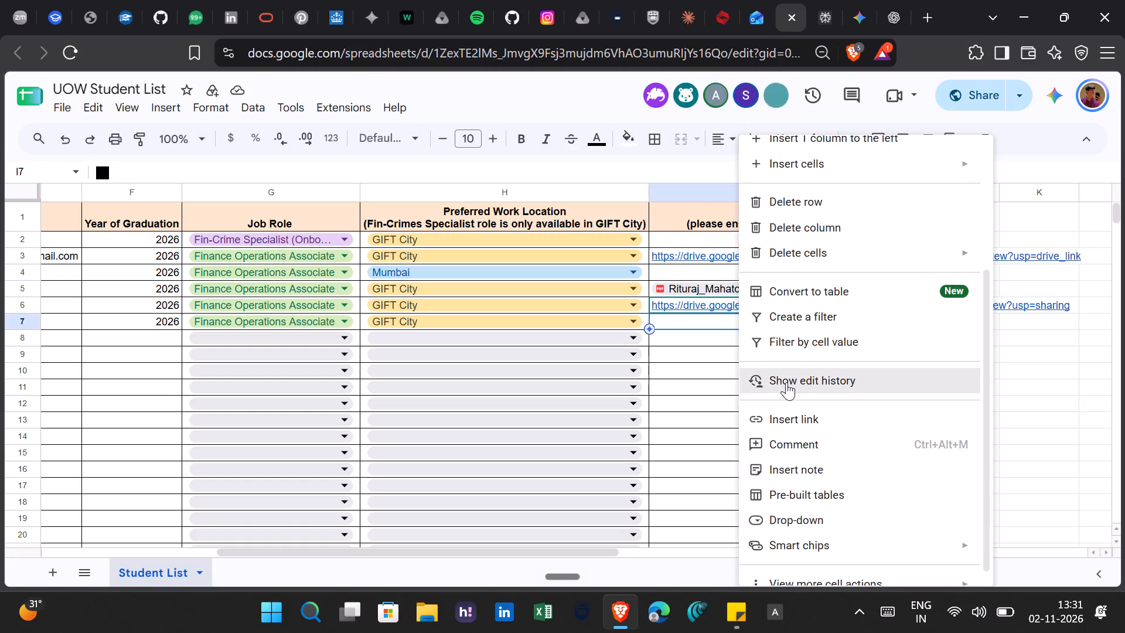
{"action": "scroll", "coordinate": [786, 382], "scroll_direction": "down", "scroll_amount": 2}
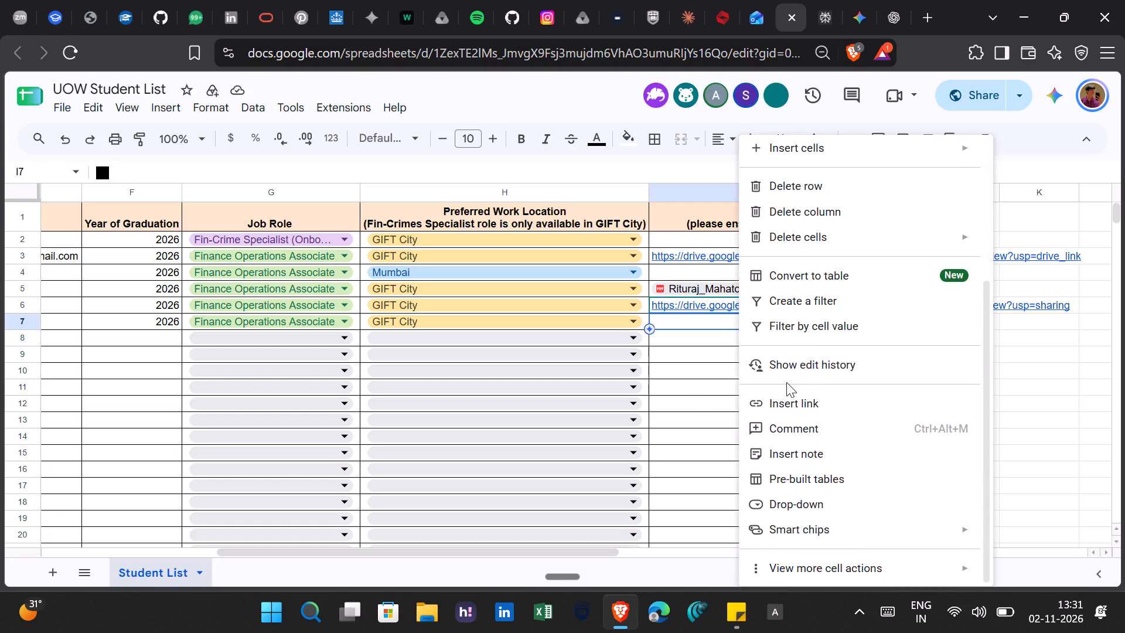
{"action": "left_click", "coordinate": [687, 393]}
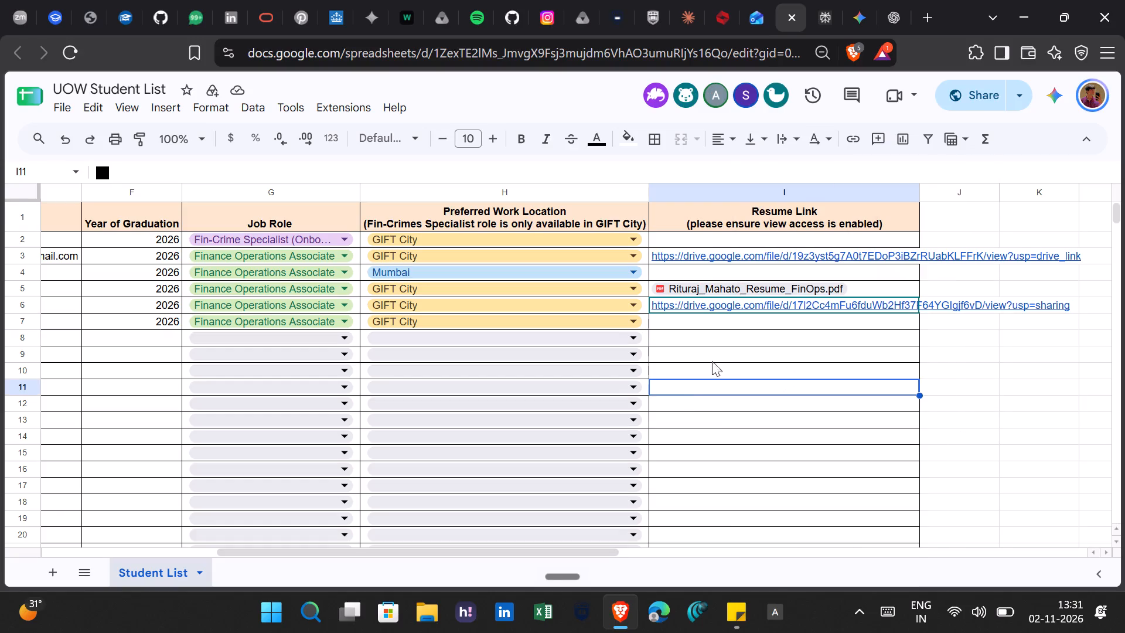
{"action": "left_click", "coordinate": [740, 322]}
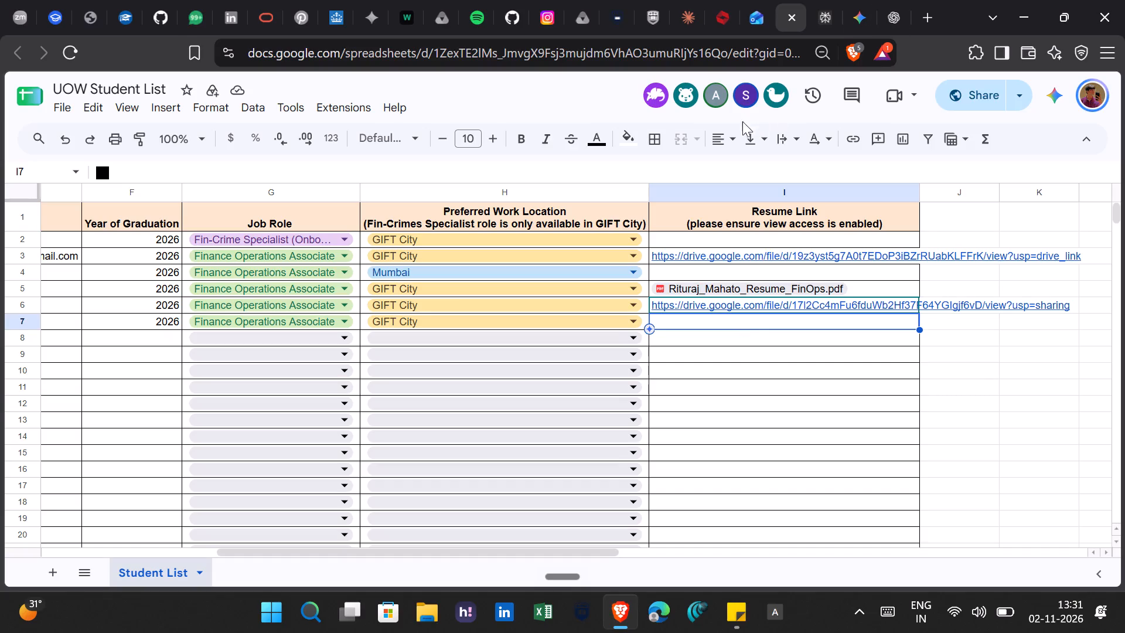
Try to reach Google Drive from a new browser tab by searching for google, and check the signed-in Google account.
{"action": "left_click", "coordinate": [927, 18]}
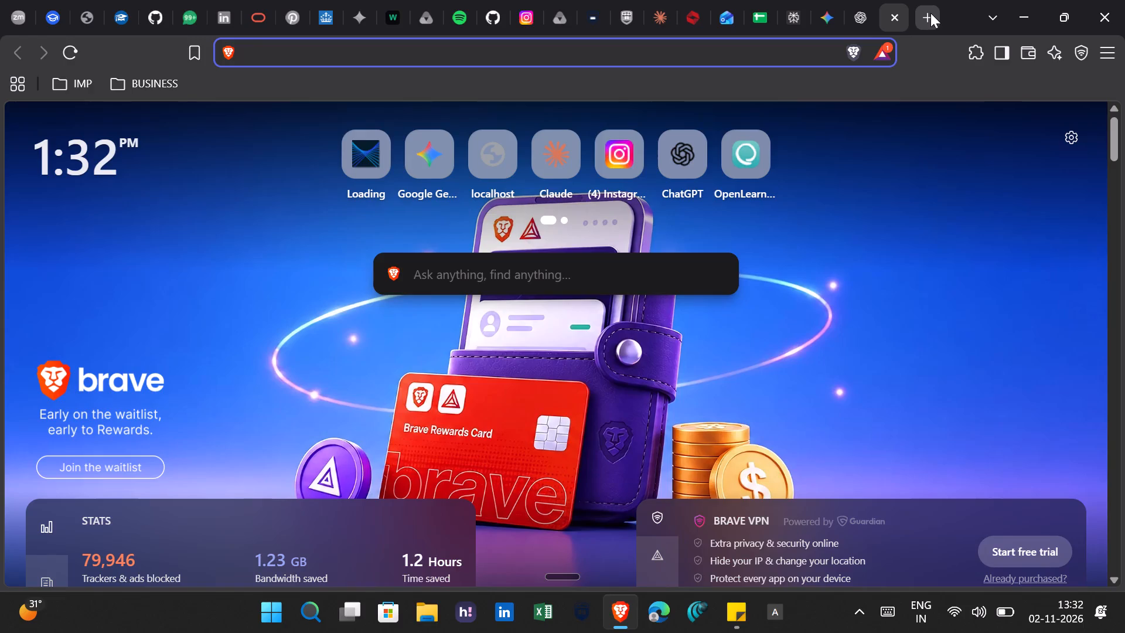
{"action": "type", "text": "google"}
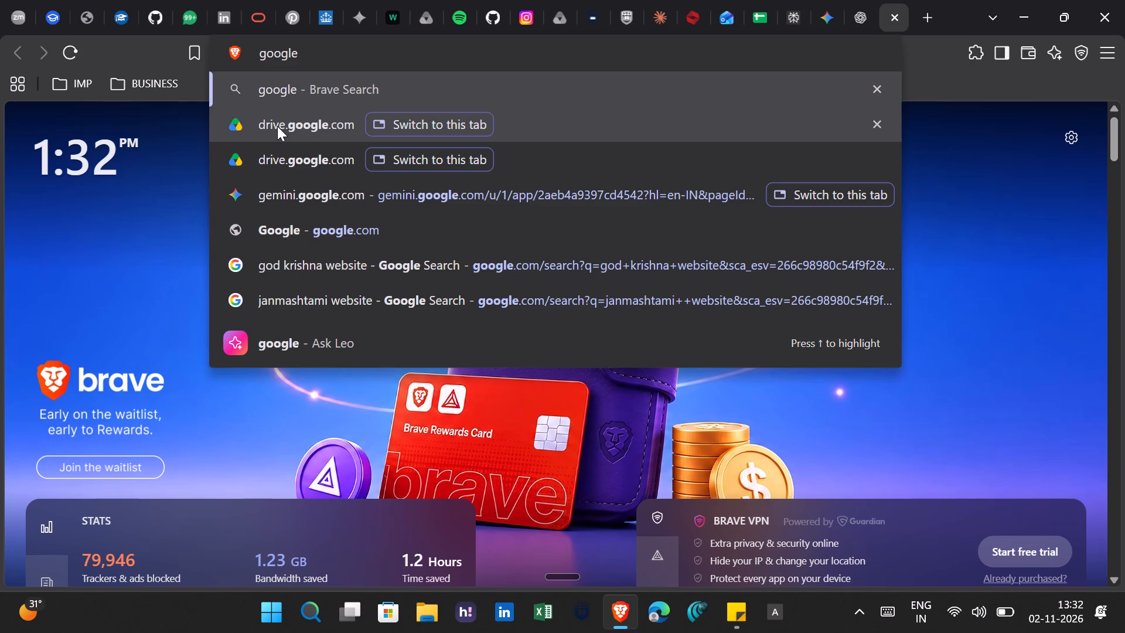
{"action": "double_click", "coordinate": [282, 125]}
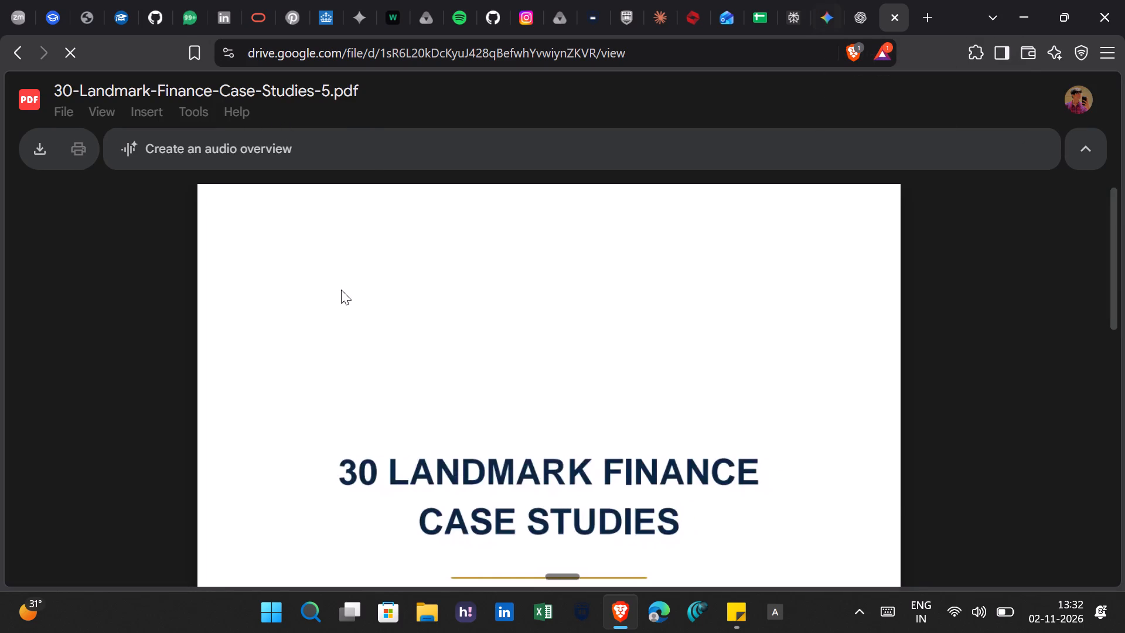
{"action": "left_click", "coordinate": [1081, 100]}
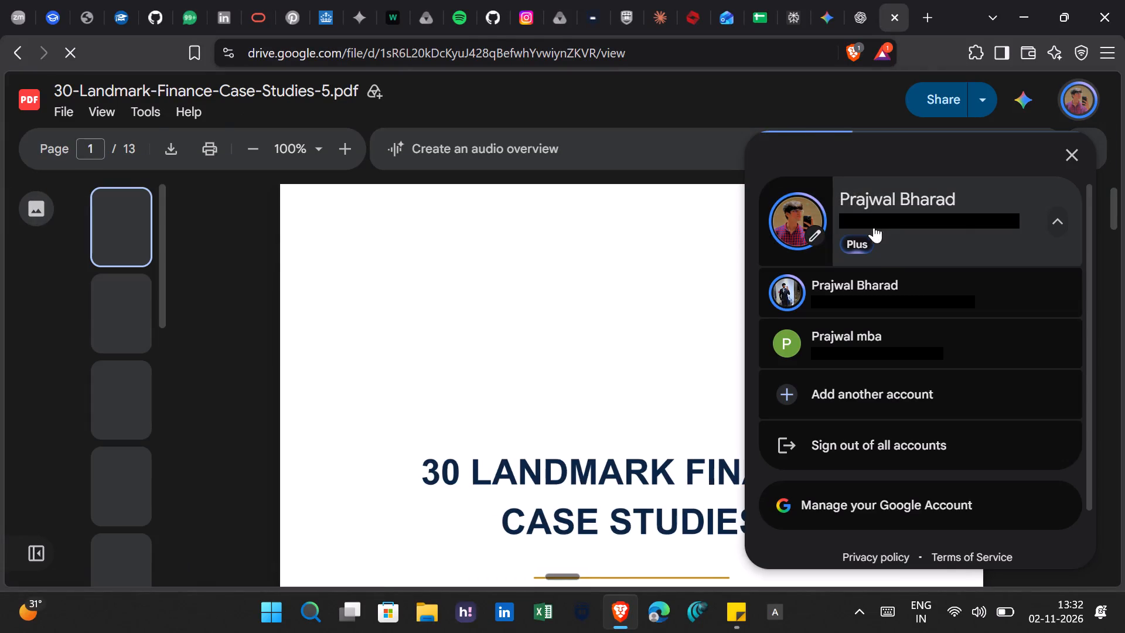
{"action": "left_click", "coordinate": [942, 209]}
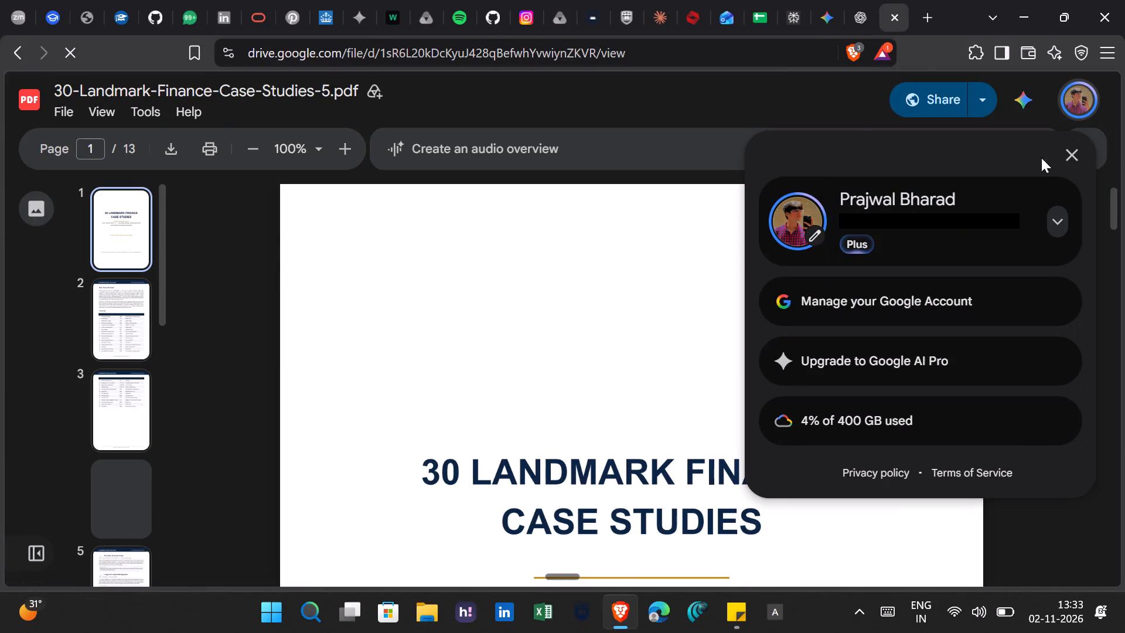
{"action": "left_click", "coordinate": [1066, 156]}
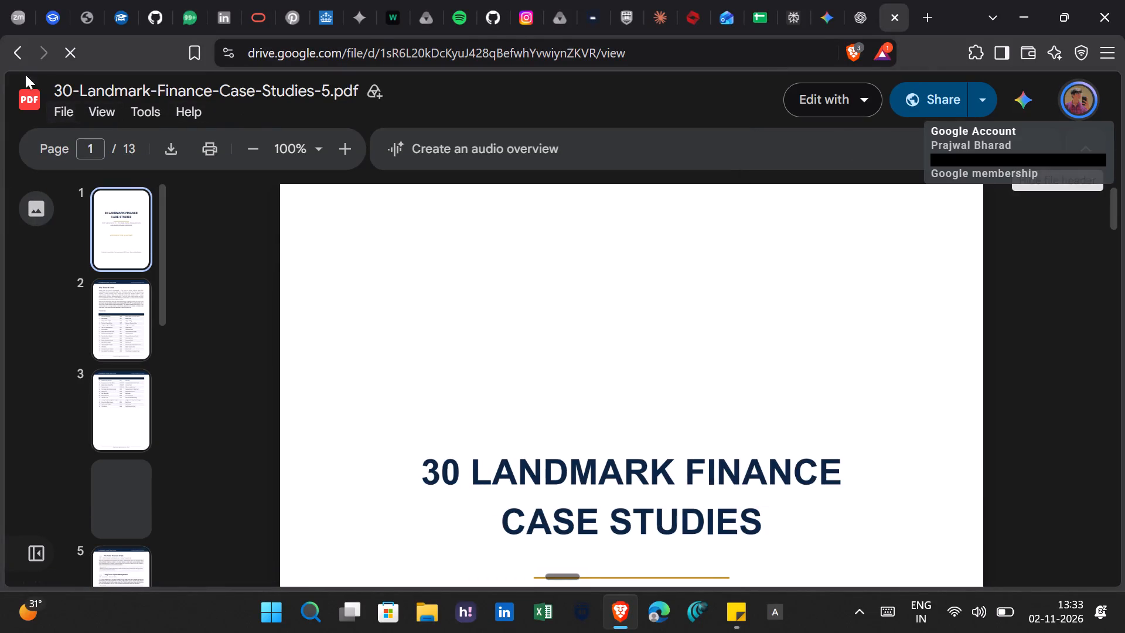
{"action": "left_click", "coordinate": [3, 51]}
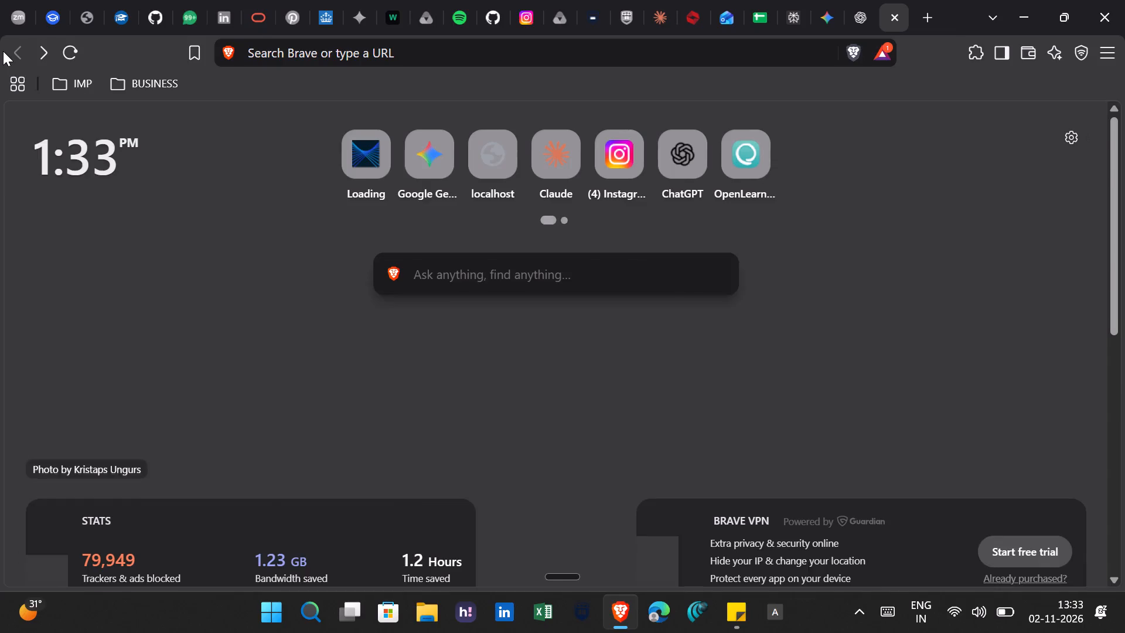
Try again to reach Google Drive through the drive.google.com suggestion for goo, and look over the opened page.
{"action": "left_click", "coordinate": [599, 52]}
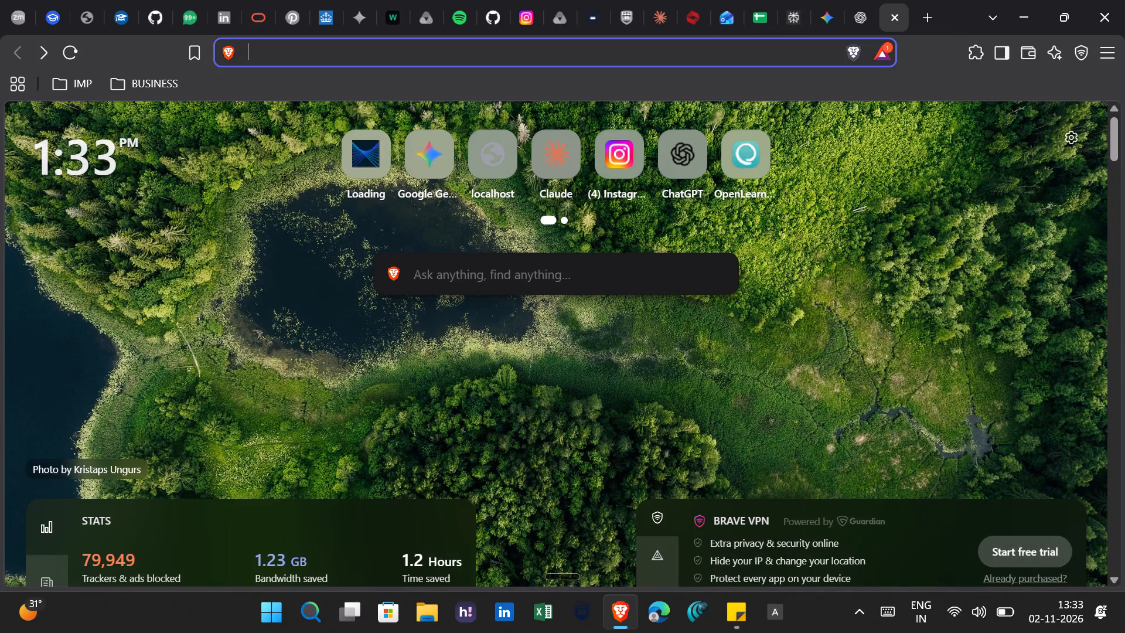
{"action": "type", "text": "goo"}
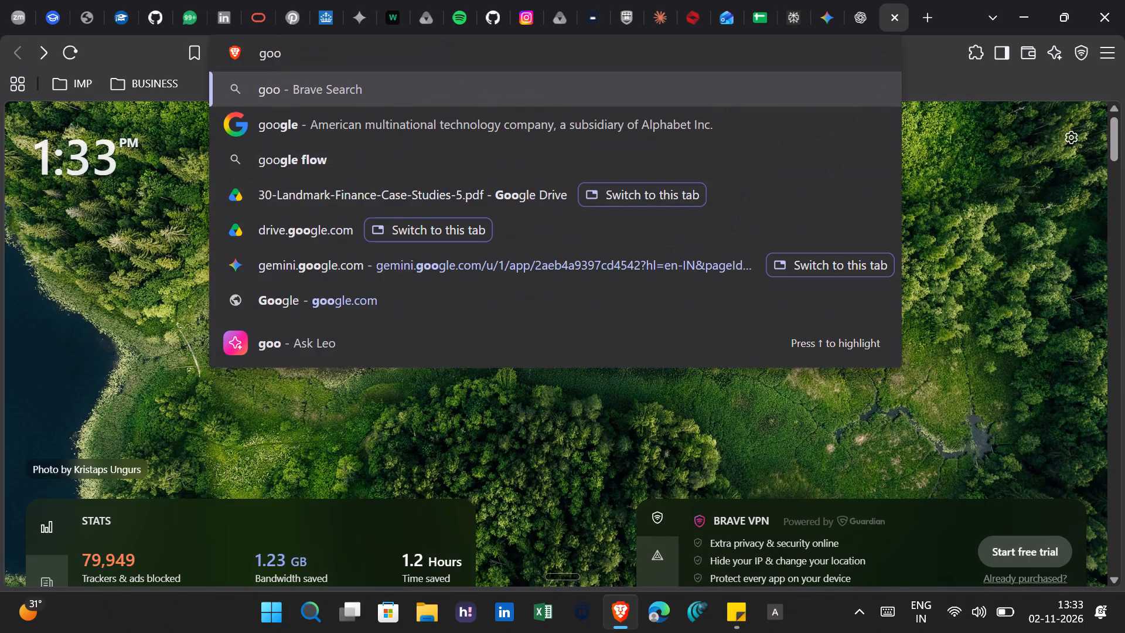
{"action": "key", "text": "Down"}
{"action": "key", "text": "Down"}
{"action": "key", "text": "Down"}
{"action": "key", "text": "Down"}
{"action": "key", "text": "Return"}
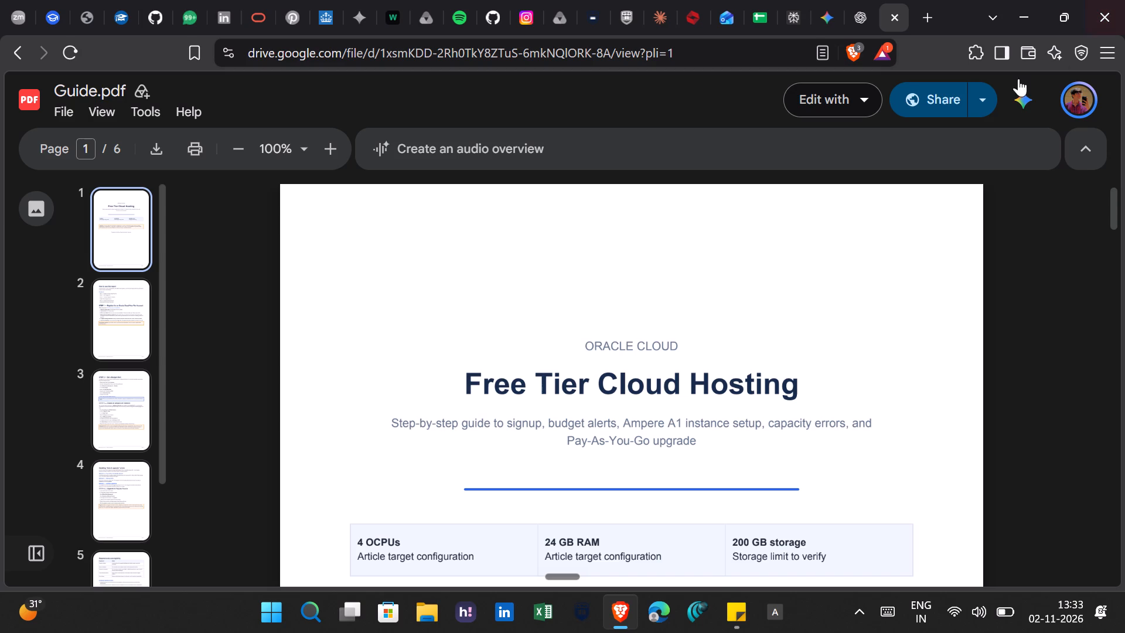
{"action": "scroll", "coordinate": [837, 340], "scroll_direction": "down", "scroll_amount": 3}
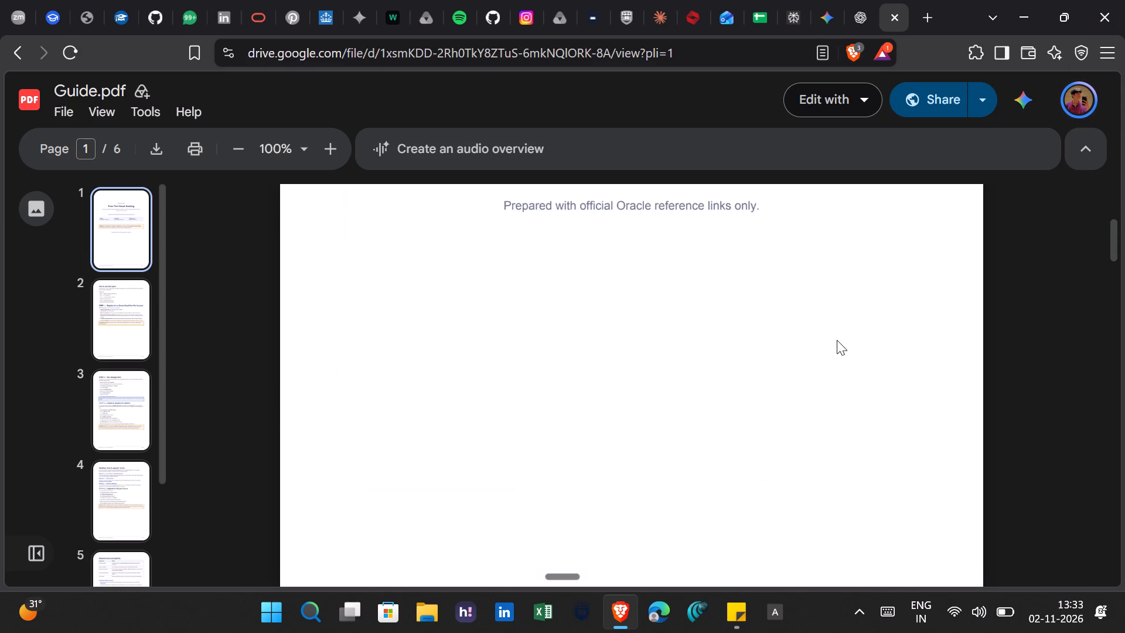
{"action": "scroll", "coordinate": [837, 340], "scroll_direction": "up", "scroll_amount": 6}
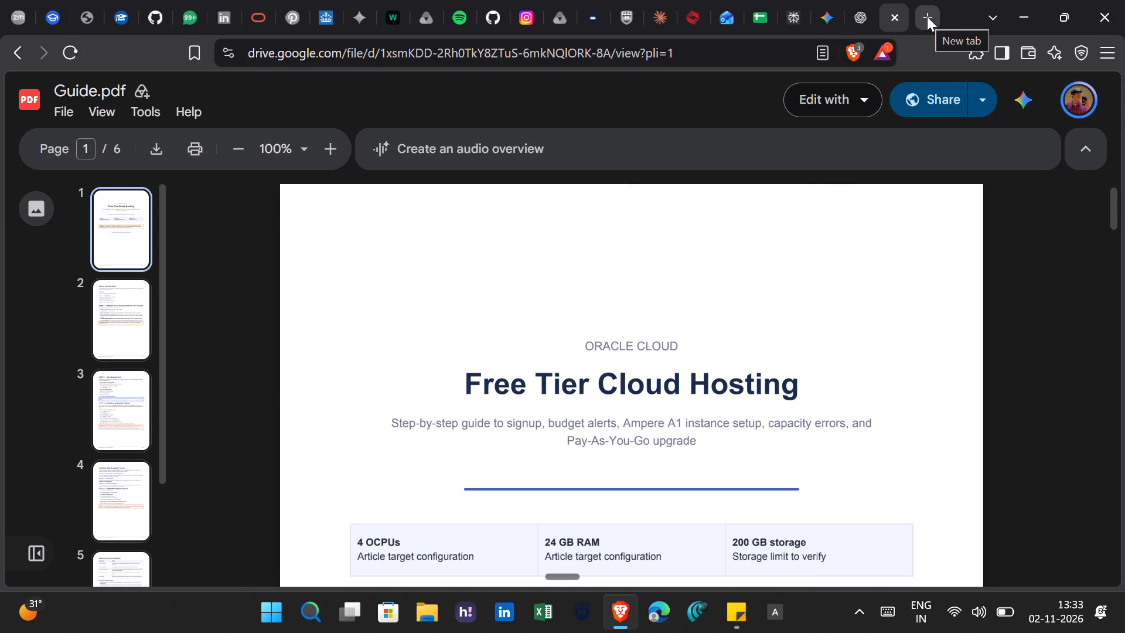
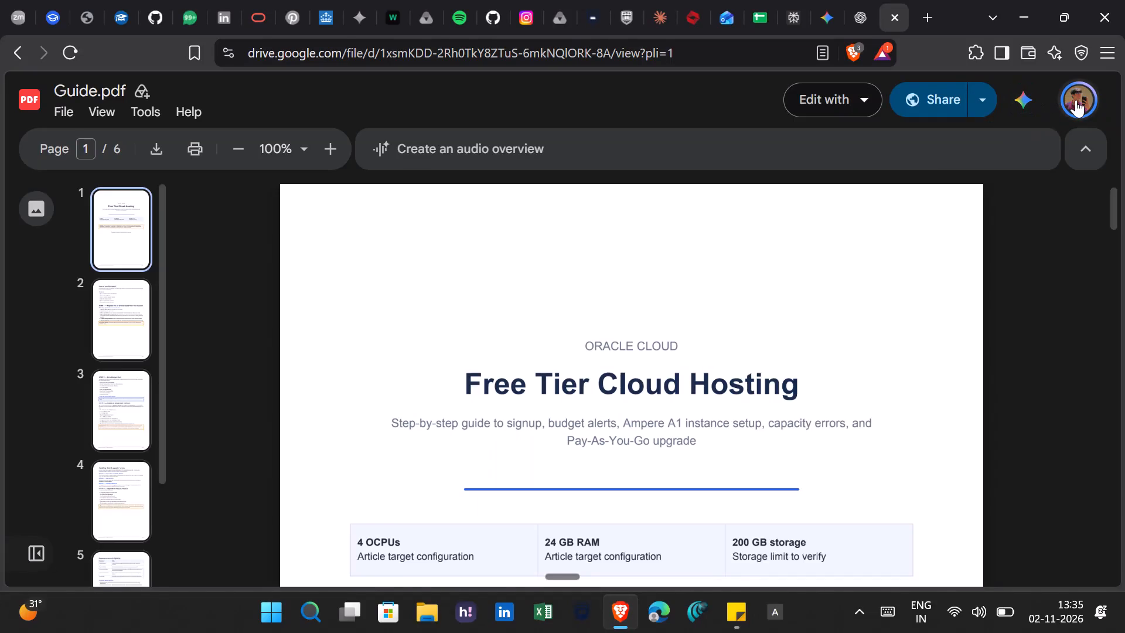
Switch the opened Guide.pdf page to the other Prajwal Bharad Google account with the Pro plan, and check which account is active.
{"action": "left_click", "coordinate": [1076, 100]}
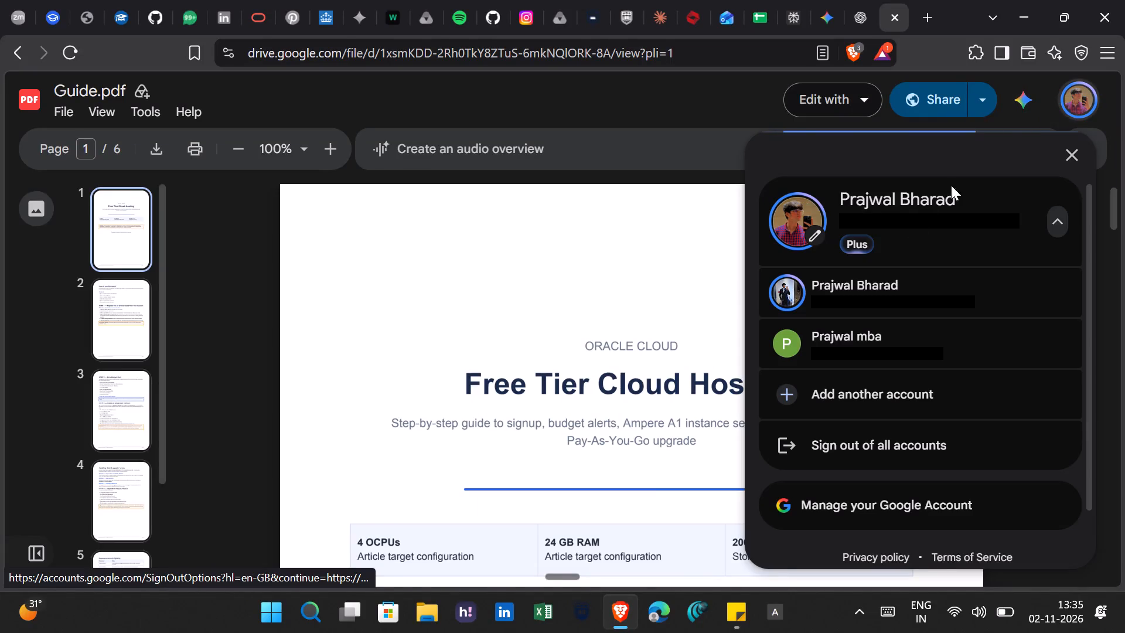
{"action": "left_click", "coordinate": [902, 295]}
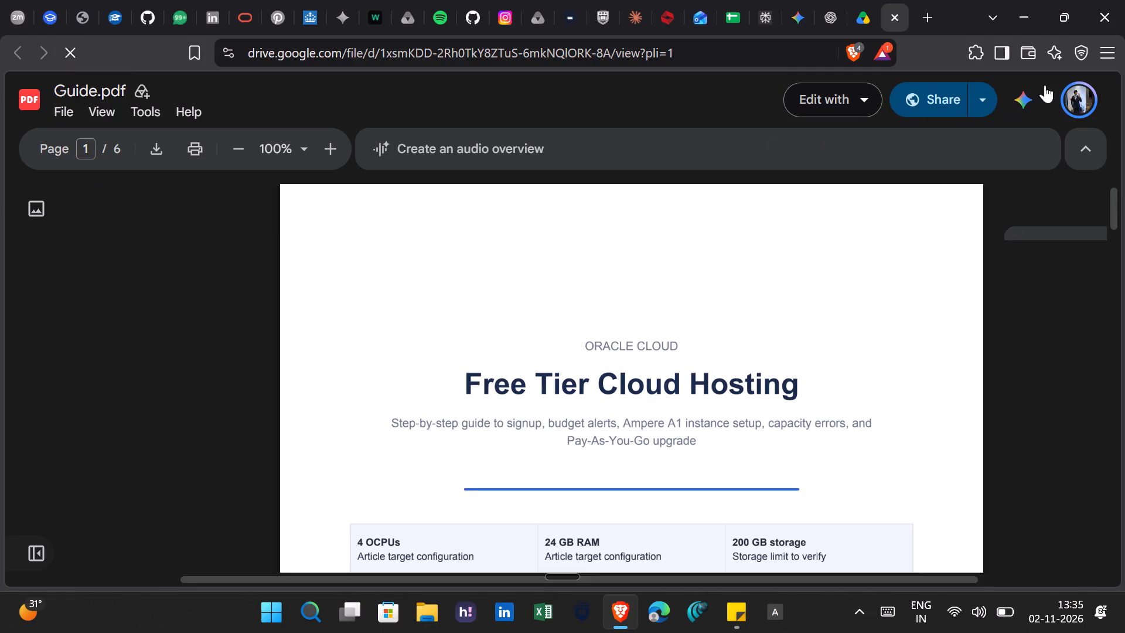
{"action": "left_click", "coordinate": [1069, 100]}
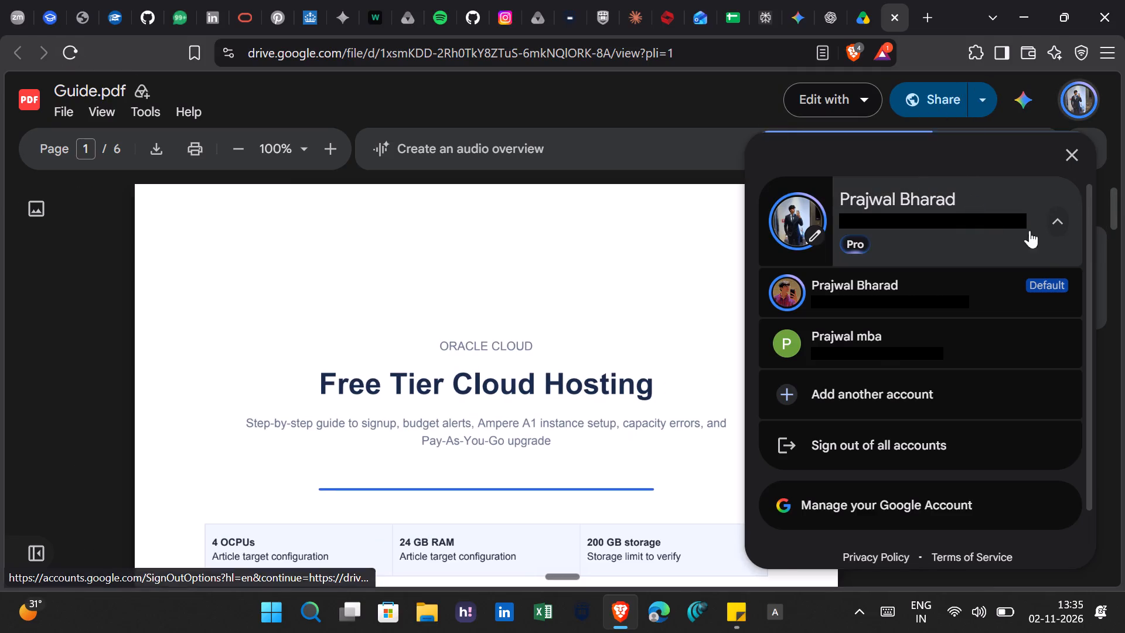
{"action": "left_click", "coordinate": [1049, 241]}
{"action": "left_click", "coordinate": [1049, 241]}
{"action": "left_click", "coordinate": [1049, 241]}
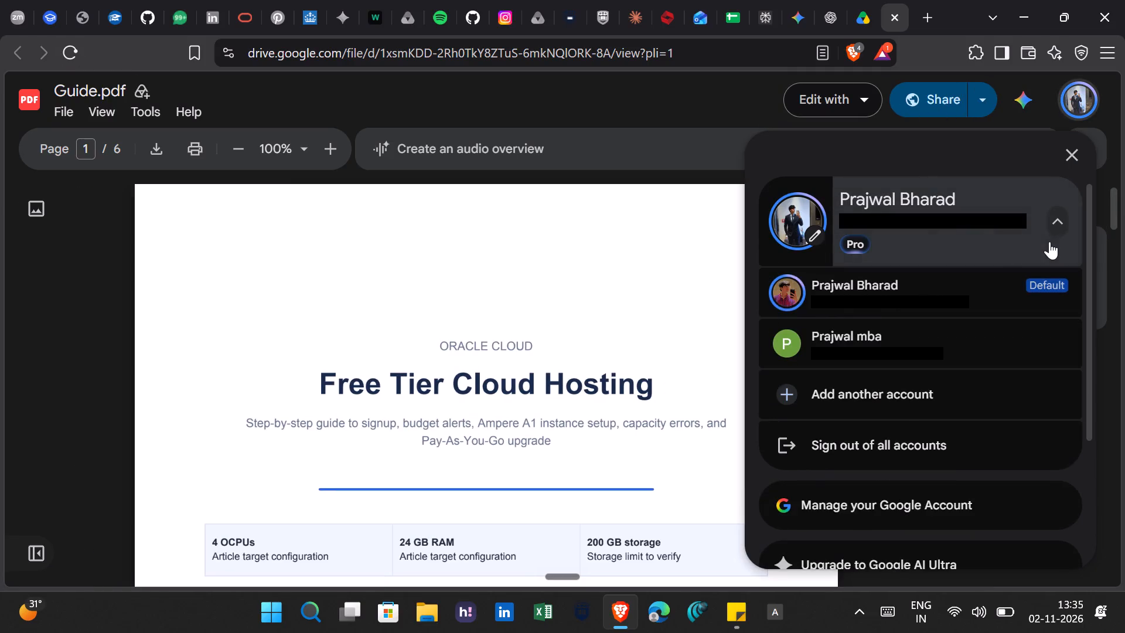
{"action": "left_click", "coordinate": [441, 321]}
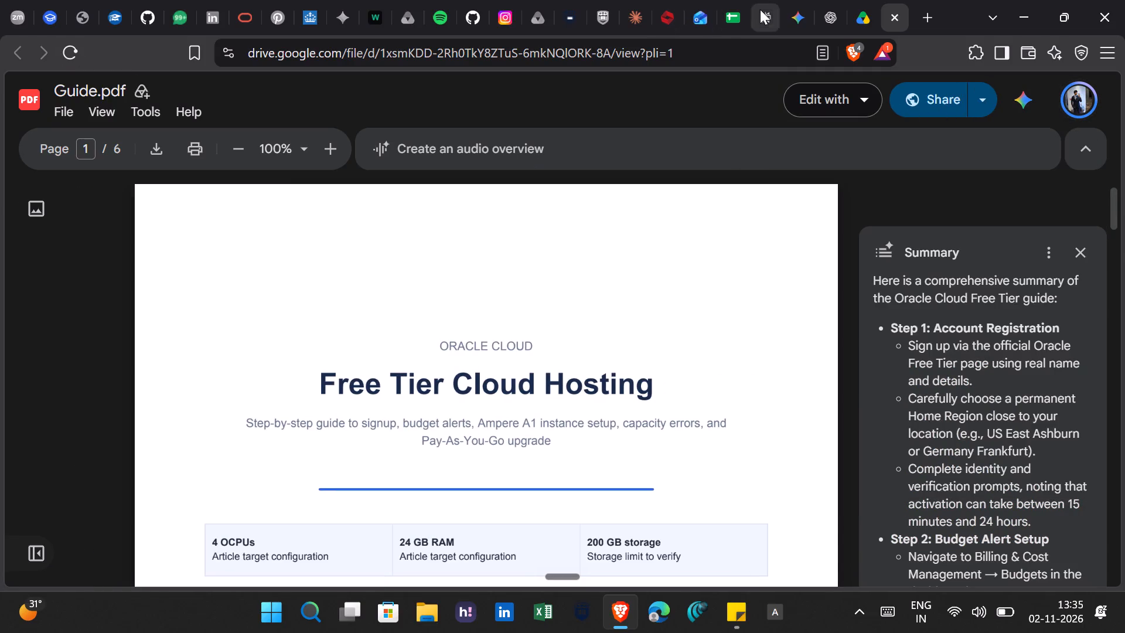
Switch to Microsoft Edge, search for google drive, open the Google Drive home page, and dismiss its Audio Overviews banner.
{"action": "left_click", "coordinate": [656, 618]}
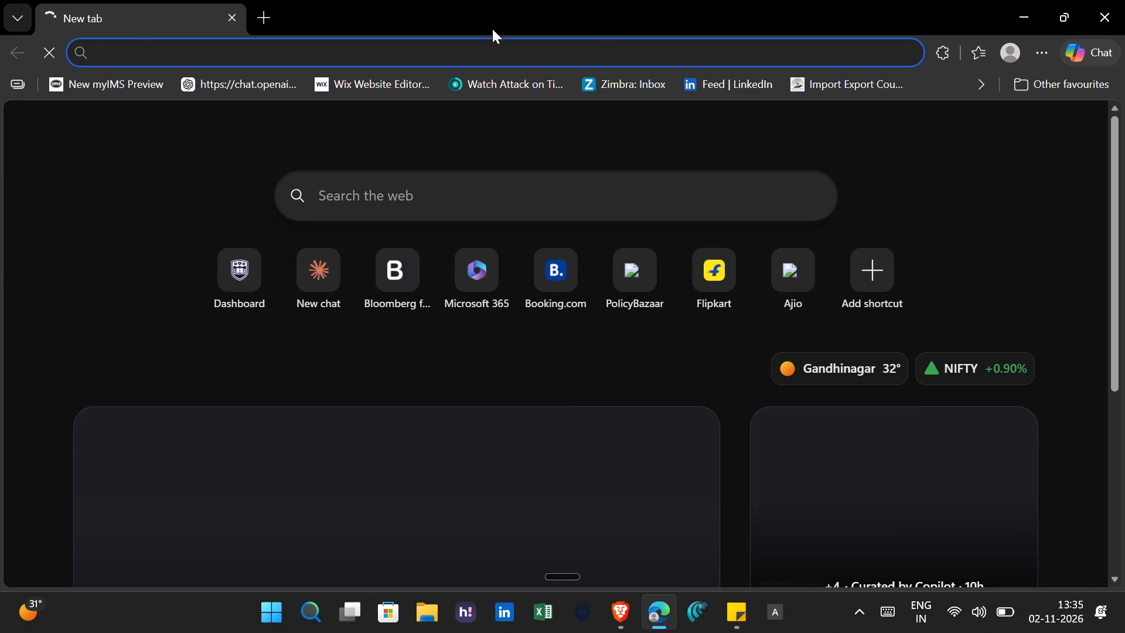
{"action": "type", "text": "google drive"}
{"action": "key", "text": "Return"}
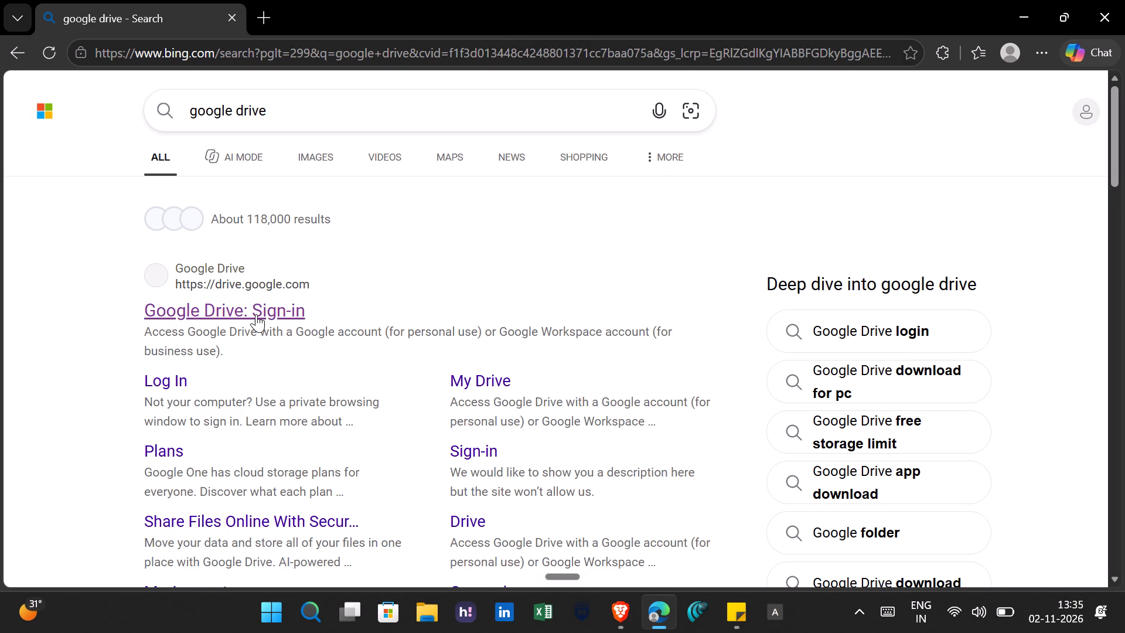
{"action": "left_click", "coordinate": [257, 316]}
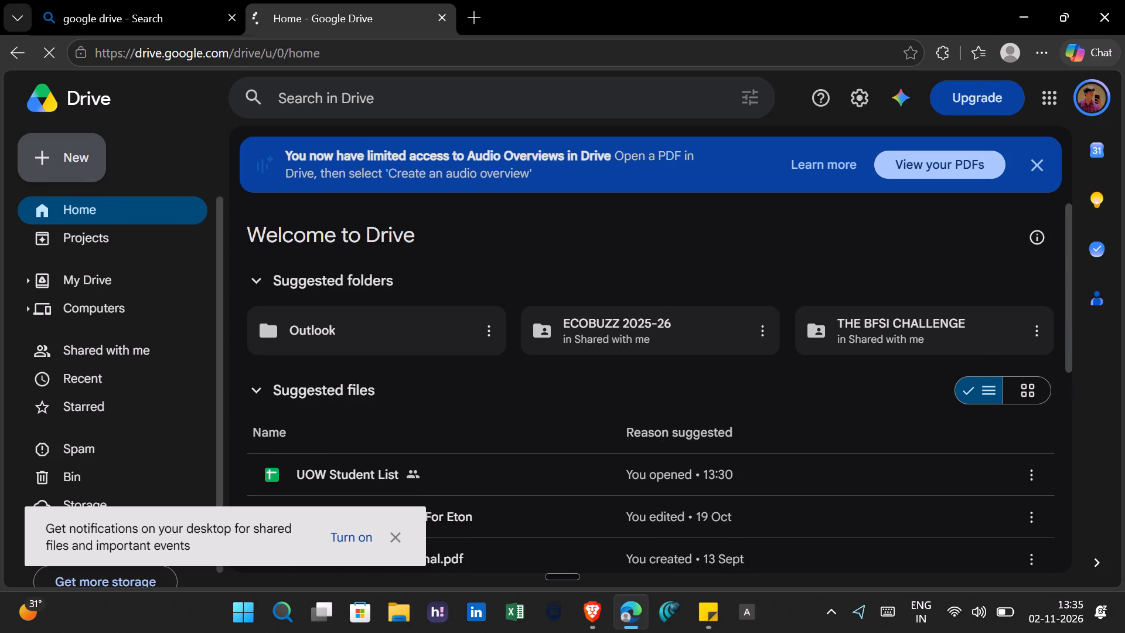
{"action": "left_click", "coordinate": [1037, 169]}
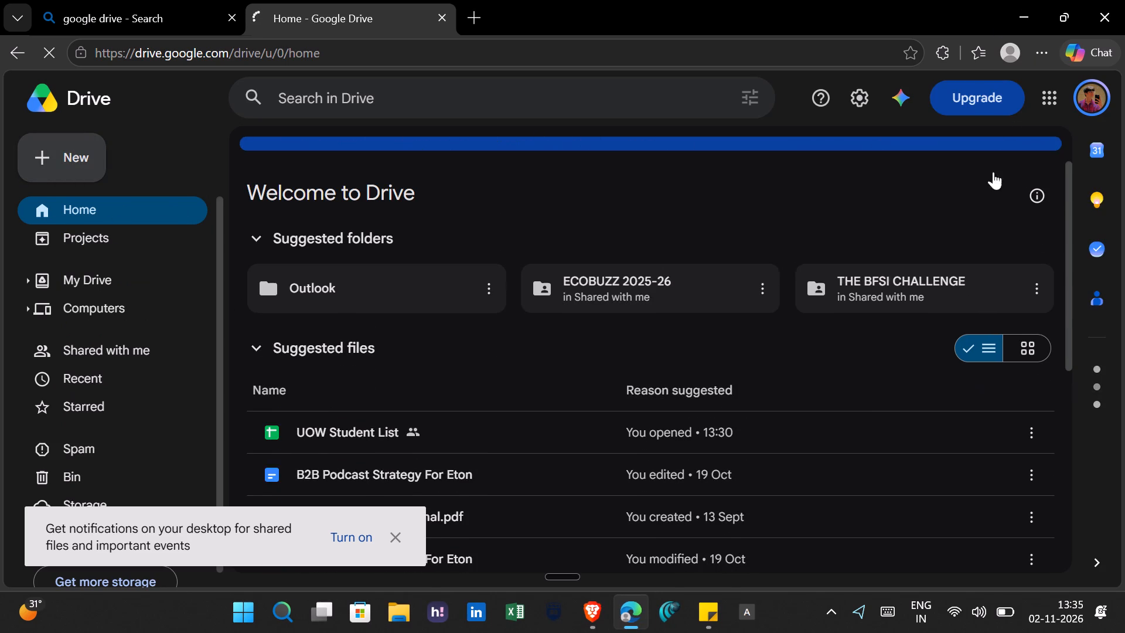
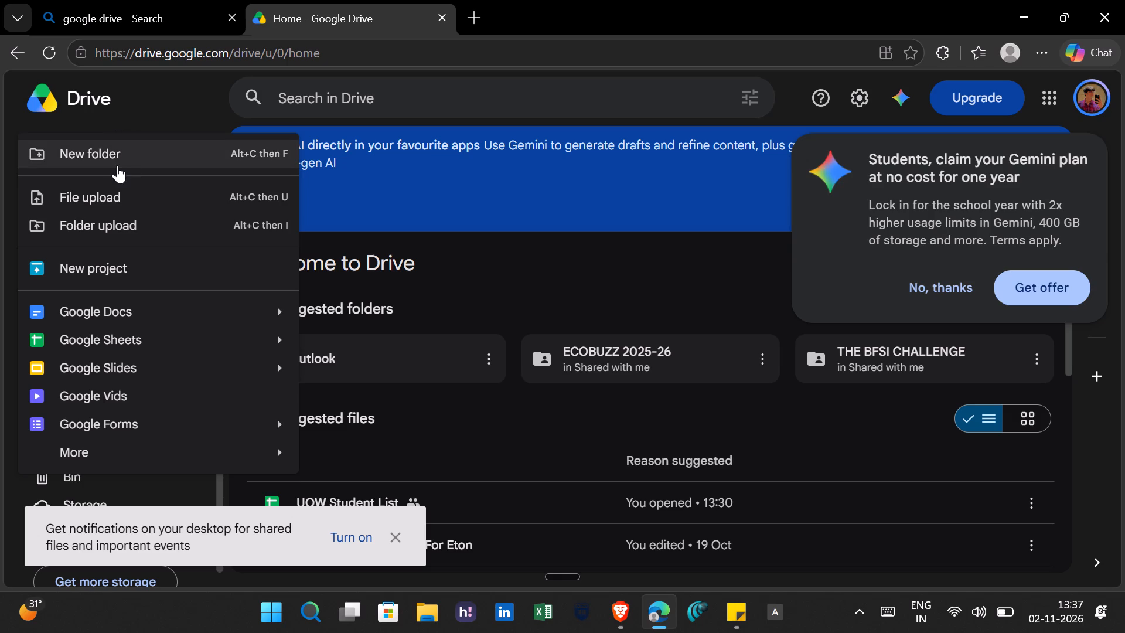
Close the new-item options and dismiss the desktop notifications prompt on the Google Drive home page.
{"action": "left_click", "coordinate": [585, 11]}
{"action": "left_click", "coordinate": [393, 544]}
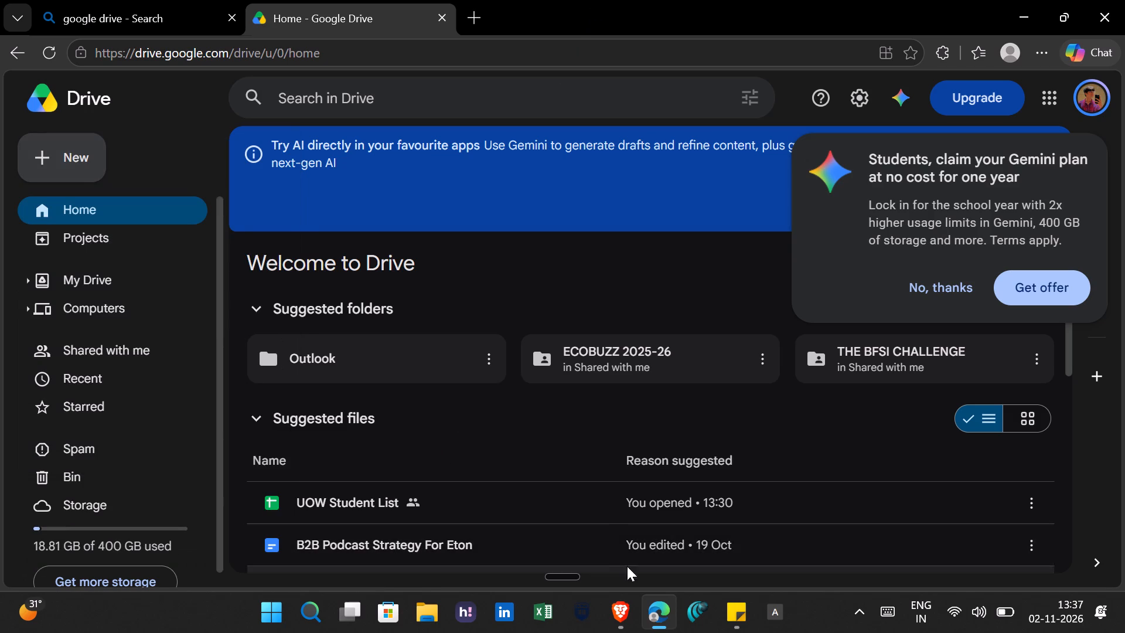
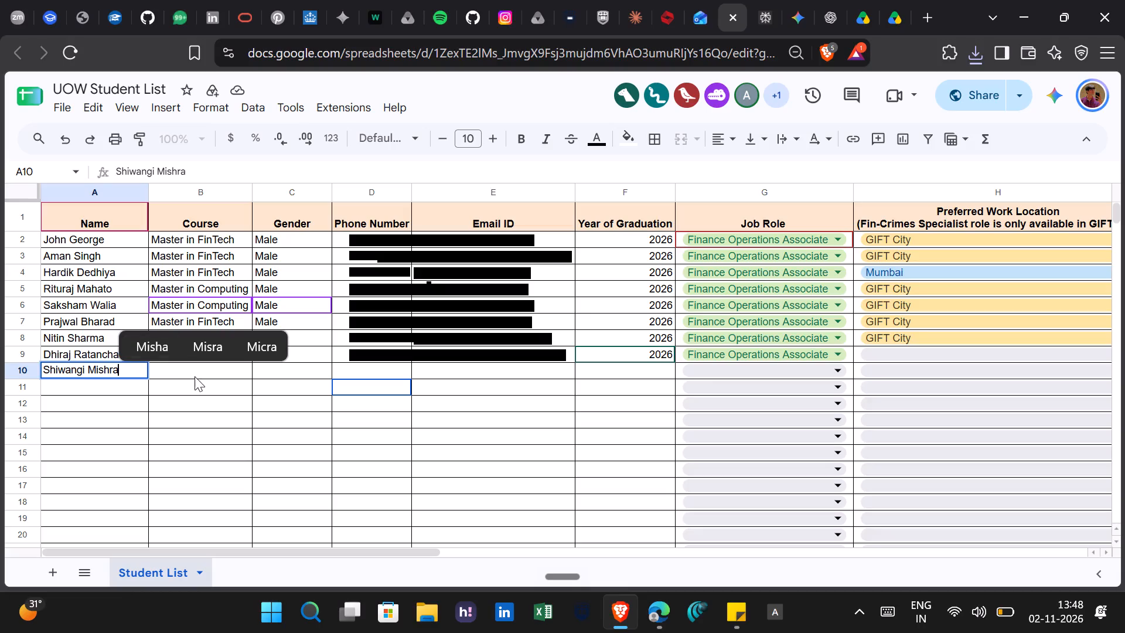
Fill the new student's Course cell in row 10 with Master in FinTech, copied from the row above.
{"action": "key", "text": "Tab"}
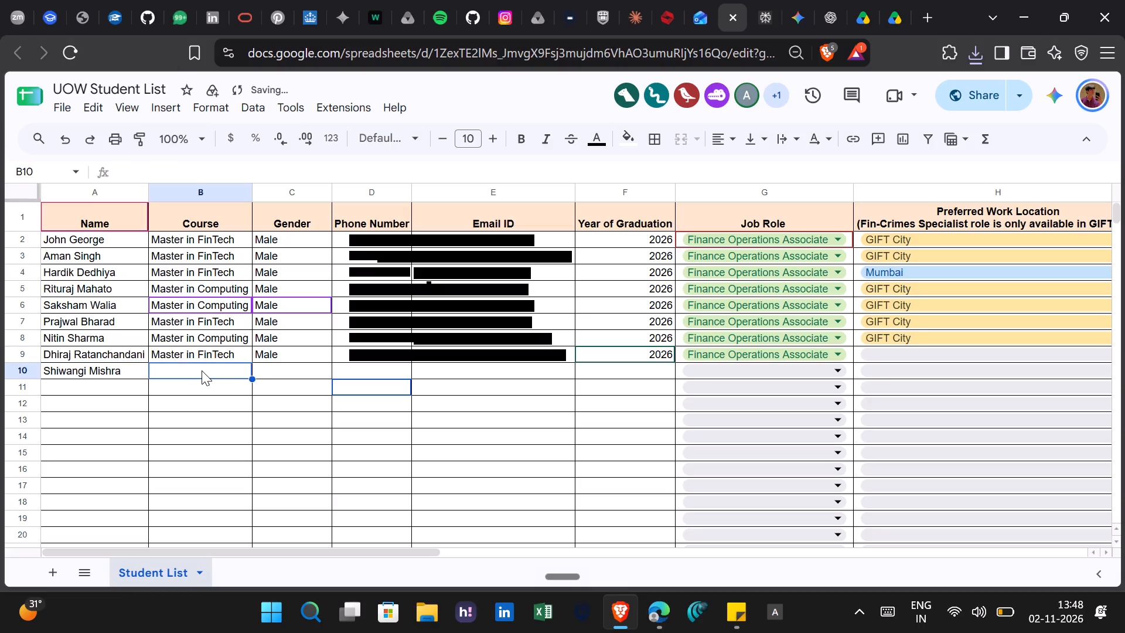
{"action": "key", "text": "Up"}
{"action": "key", "text": "ctrl+c"}
{"action": "key", "text": "Down"}
{"action": "key", "text": "ctrl+v"}
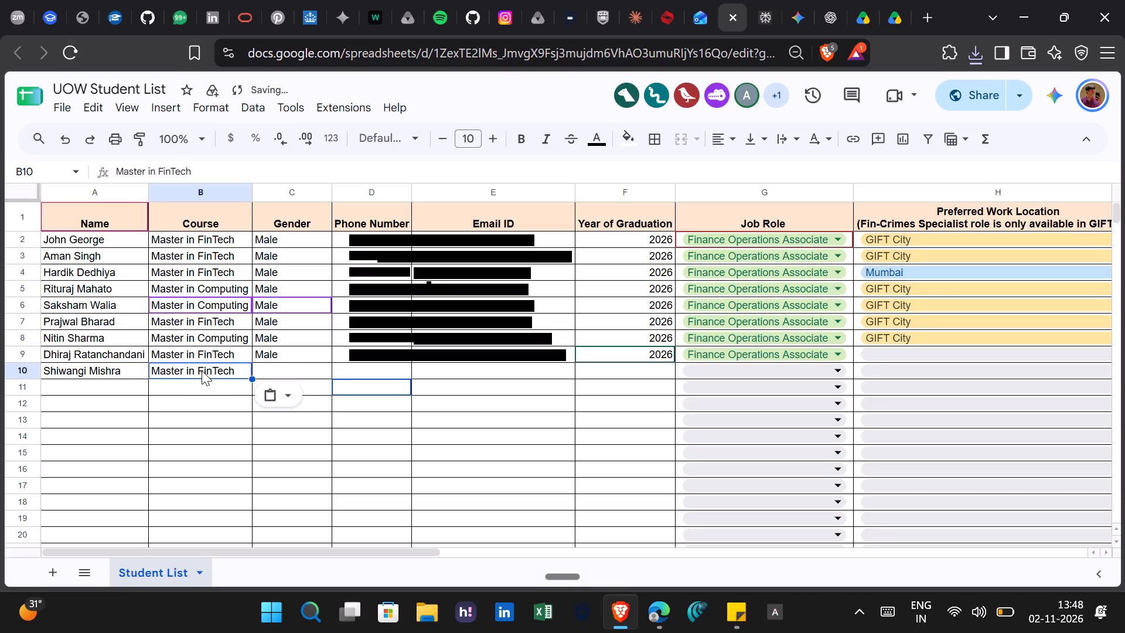
Enter Female as the new student's gender in row 10.
{"action": "key", "text": "Right"}
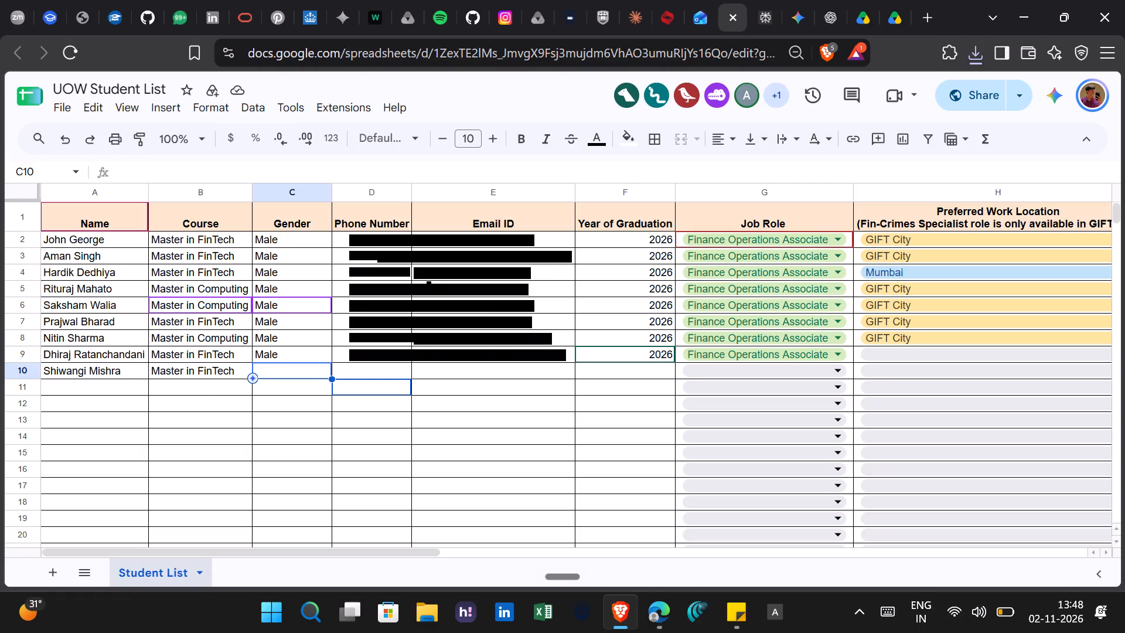
{"action": "type", "text": "emale"}
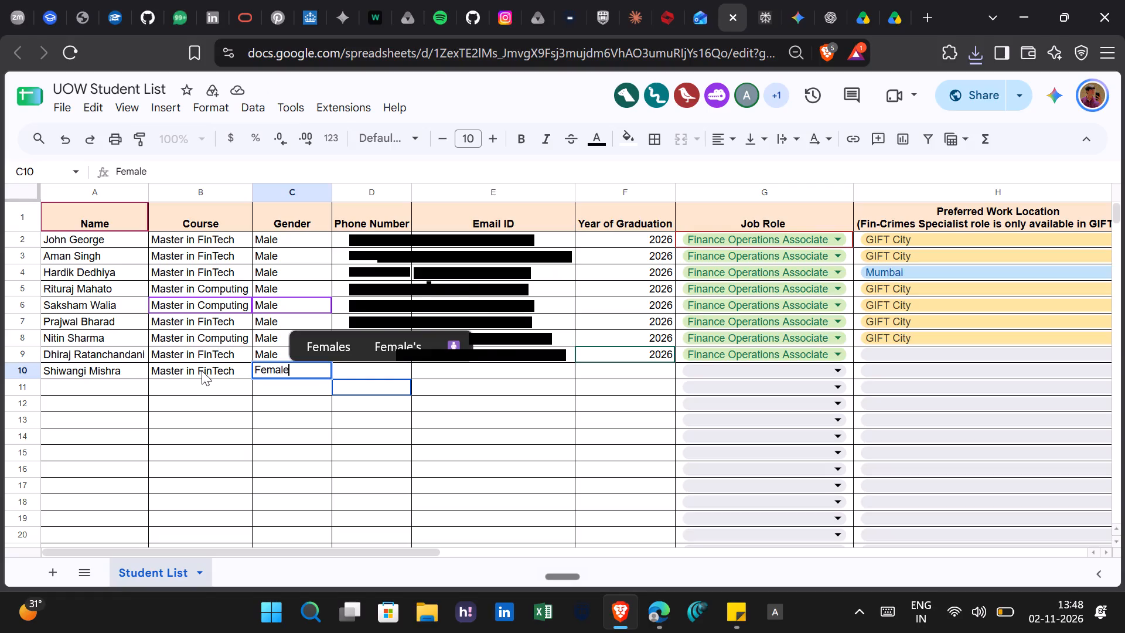
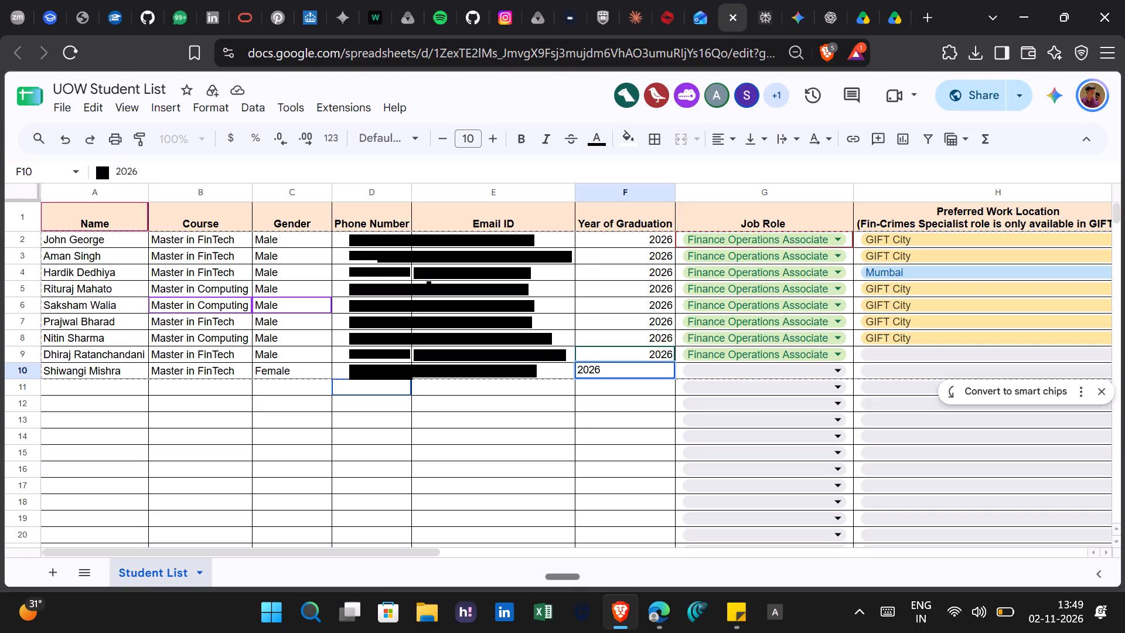
Complete row 10's Year of Graduation as 2026 and set its Job Role to Finance Operations Associate.
{"action": "key", "text": "Tab"}
{"action": "left_click", "coordinate": [766, 373]}
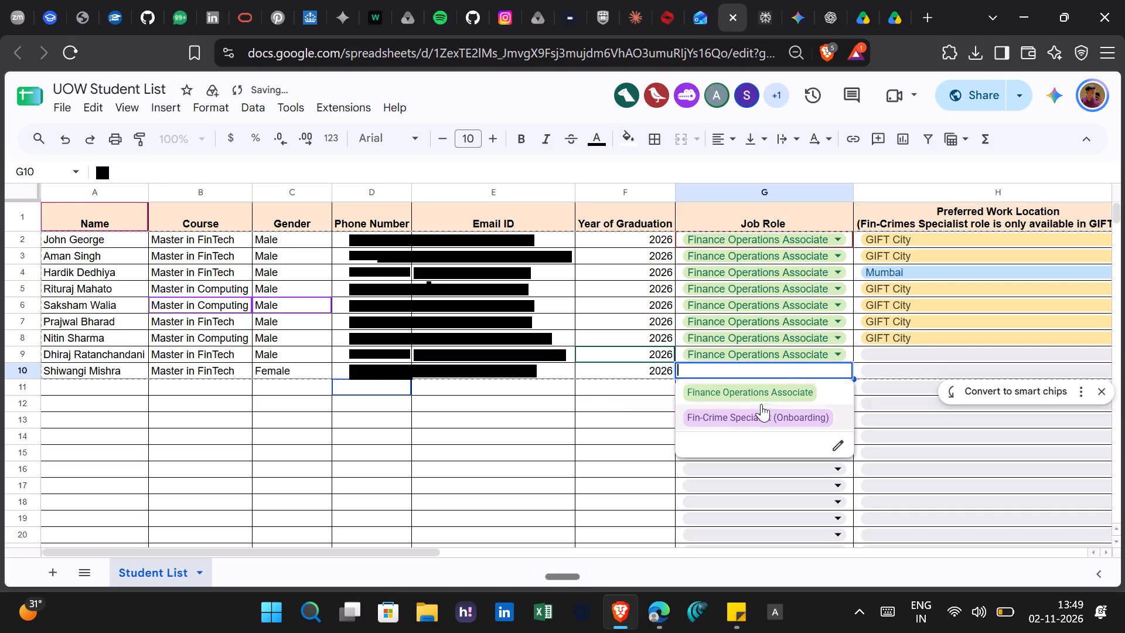
{"action": "left_click", "coordinate": [766, 392]}
Check the Preferred Work Location and Resume Link columns for missing entries, including the Resume Link cell in row 7.
{"action": "scroll", "coordinate": [766, 392], "scroll_direction": "left", "scroll_amount": 2}
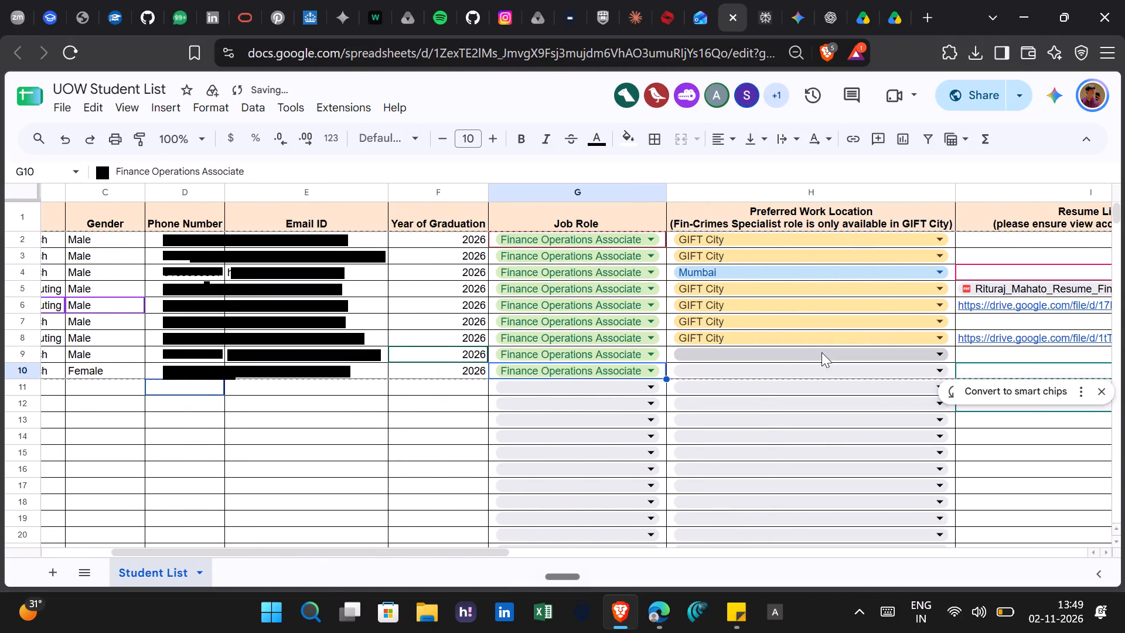
{"action": "scroll", "coordinate": [821, 352], "scroll_direction": "right", "scroll_amount": 3}
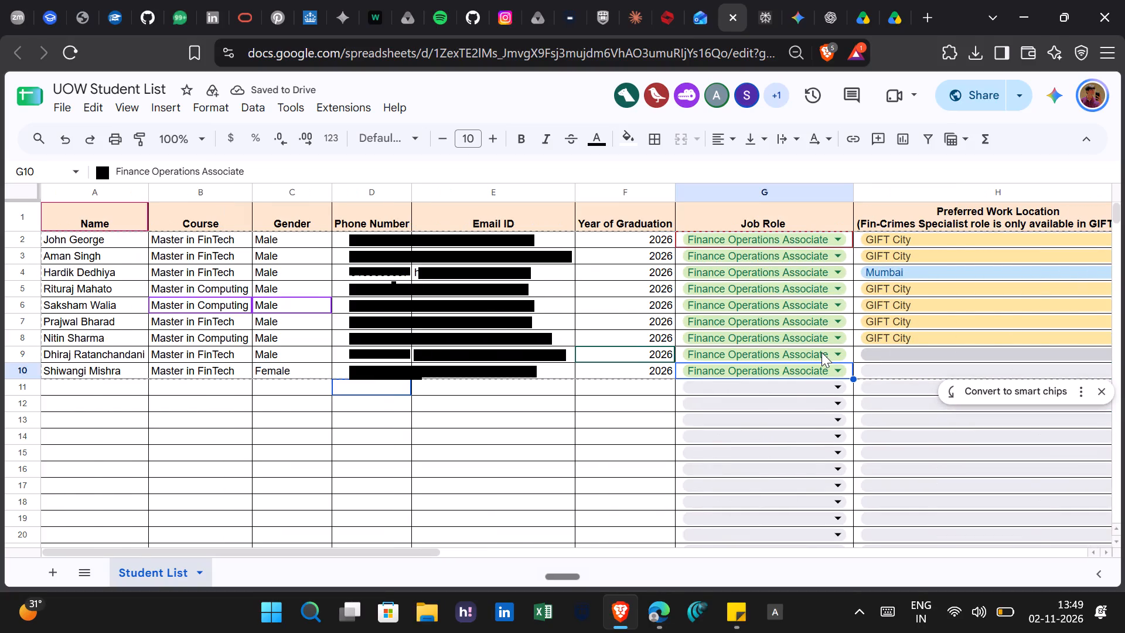
{"action": "scroll", "coordinate": [821, 352], "scroll_direction": "left", "scroll_amount": 6}
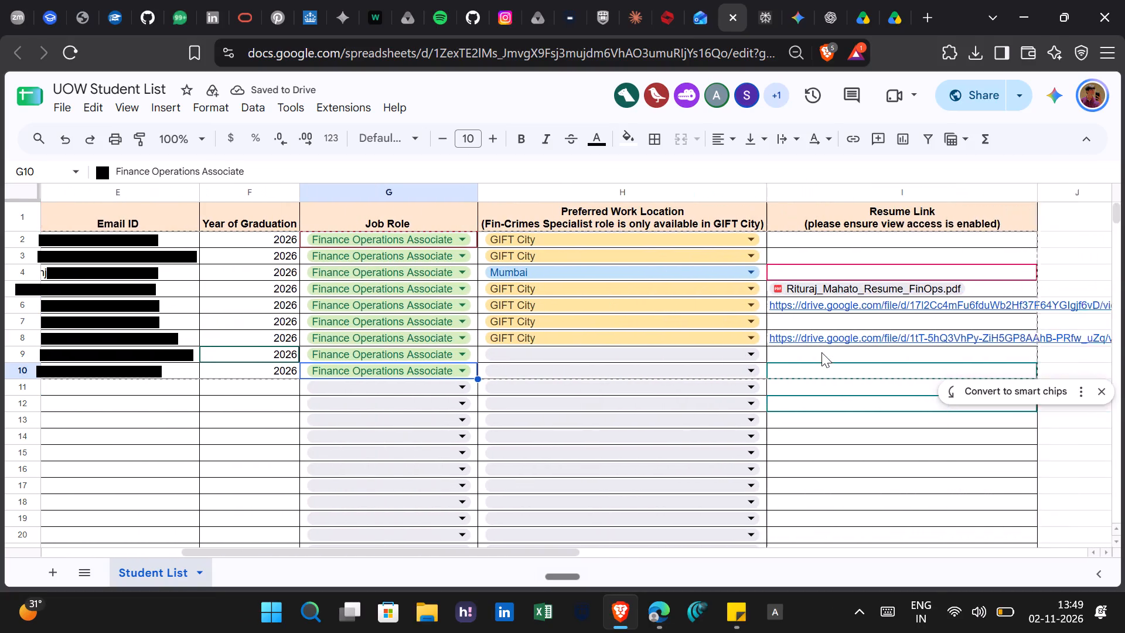
{"action": "scroll", "coordinate": [821, 352], "scroll_direction": "left", "scroll_amount": 1}
{"action": "left_click", "coordinate": [734, 326]}
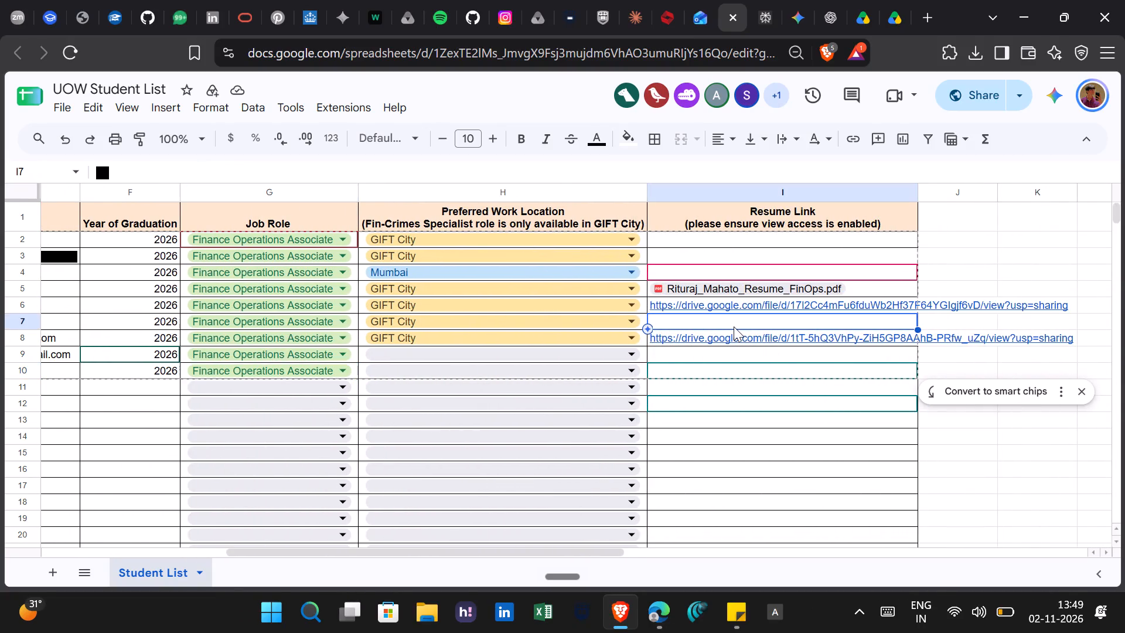
Switch to Google Drive in Microsoft Edge and upload the CV_01 PDF from the CV folder in Documents.
{"action": "left_click", "coordinate": [875, 0]}
{"action": "left_click", "coordinate": [892, 0]}
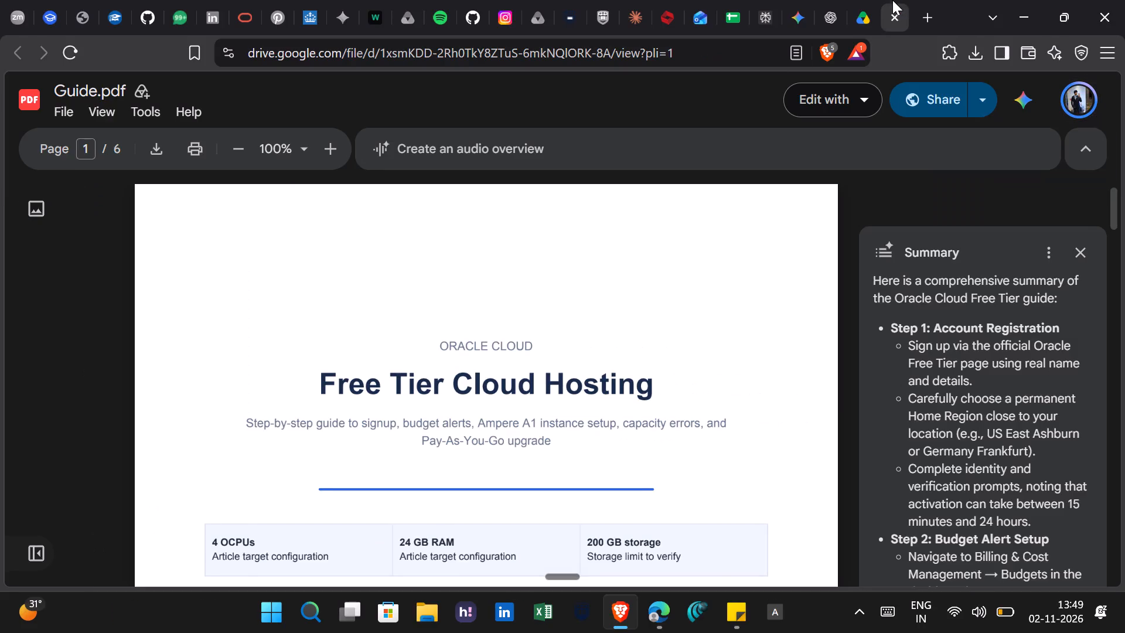
{"action": "left_click", "coordinate": [674, 627]}
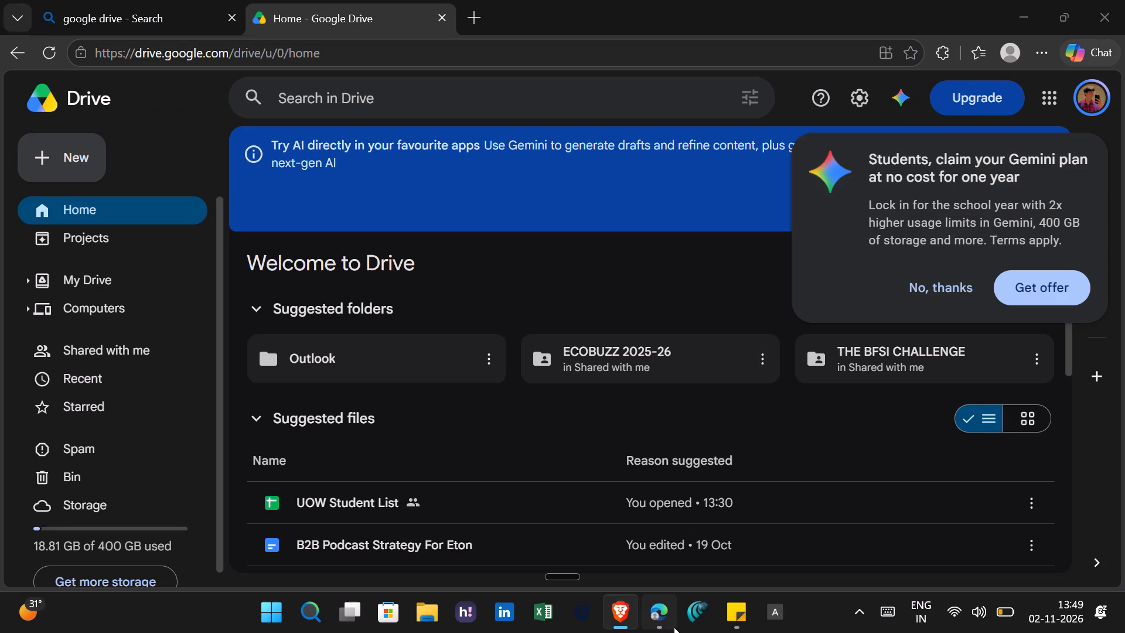
{"action": "left_click", "coordinate": [531, 227]}
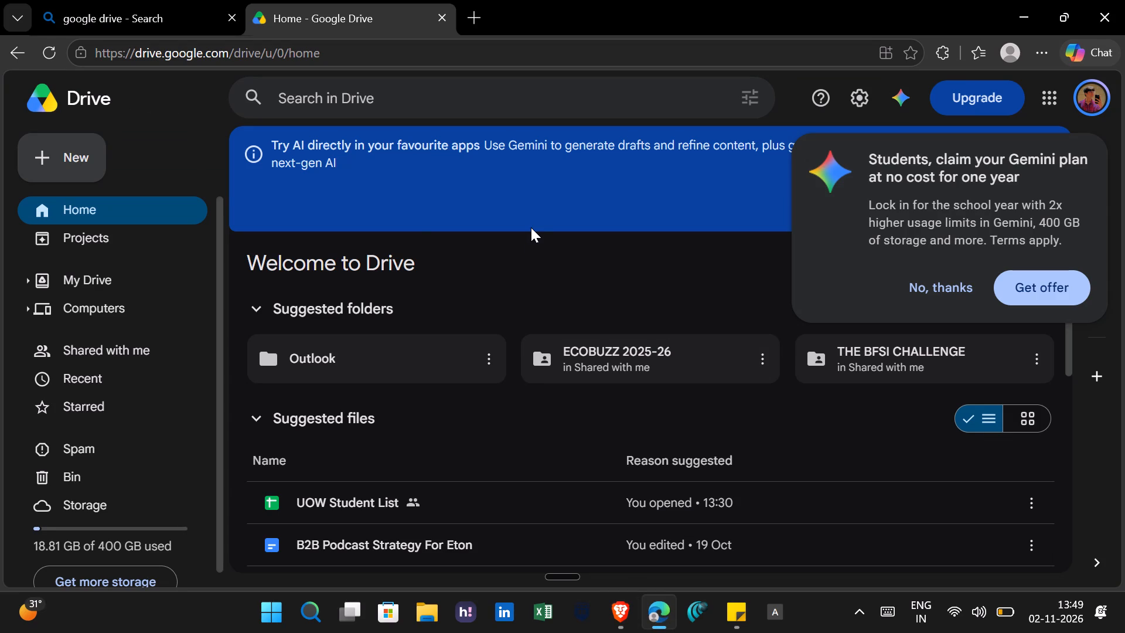
{"action": "scroll", "coordinate": [439, 321], "scroll_direction": "down", "scroll_amount": 2}
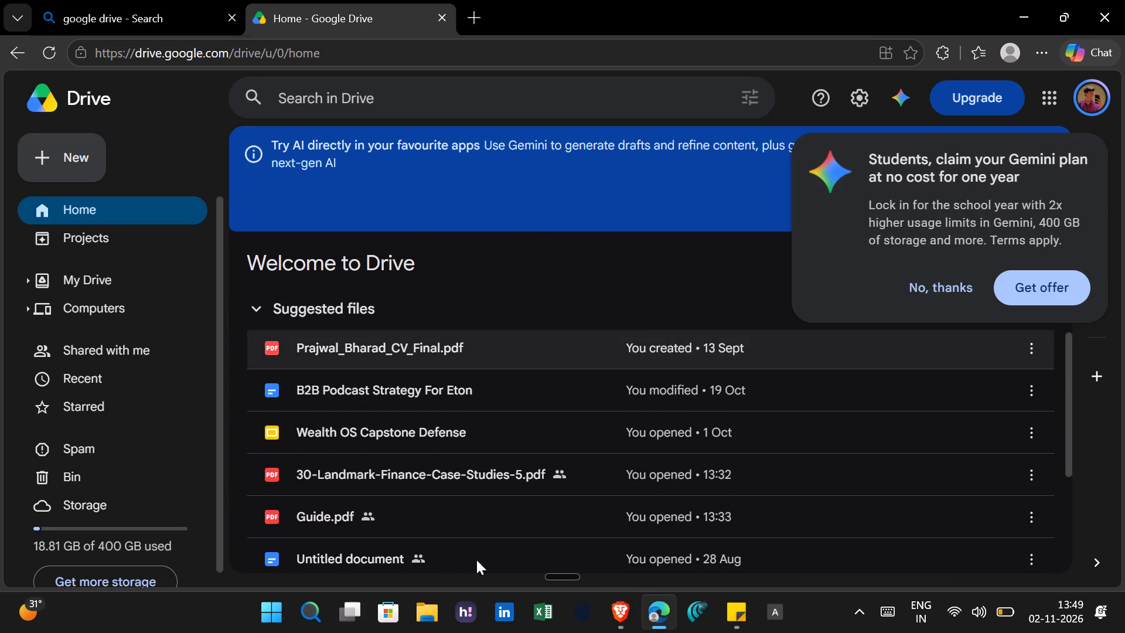
{"action": "scroll", "coordinate": [512, 479], "scroll_direction": "up", "scroll_amount": 4}
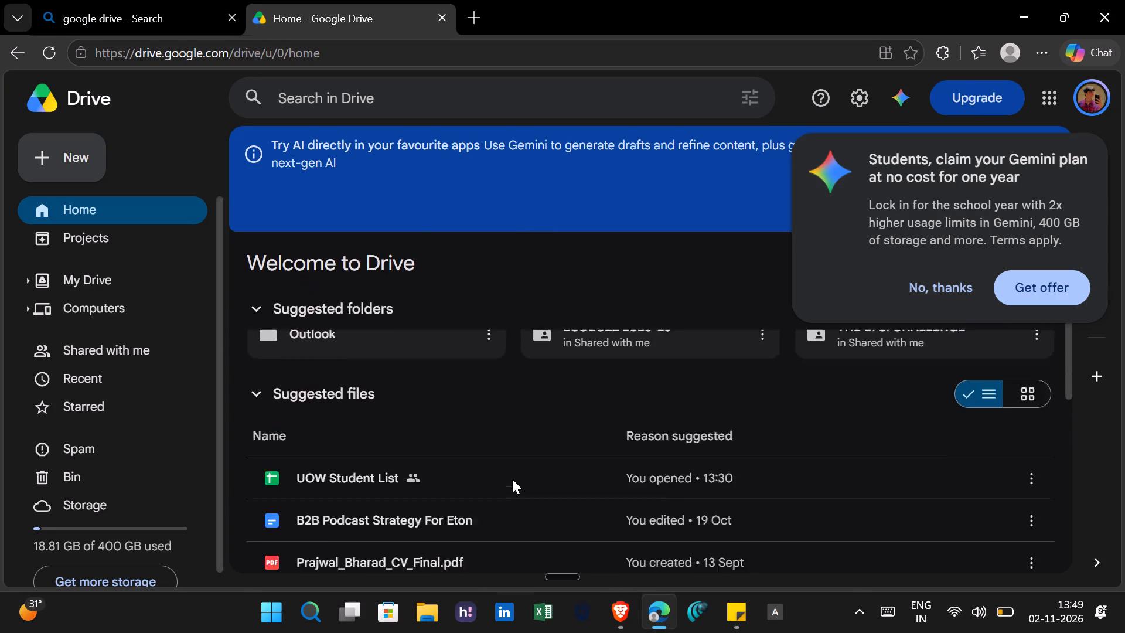
{"action": "left_click", "coordinate": [63, 162]}
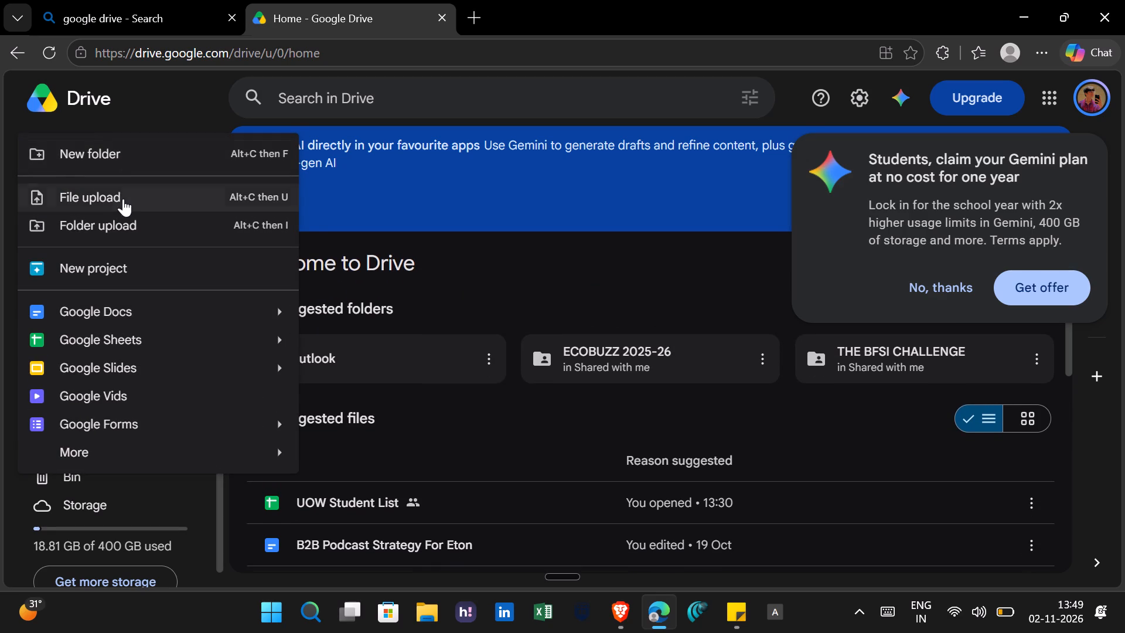
{"action": "left_click", "coordinate": [123, 201]}
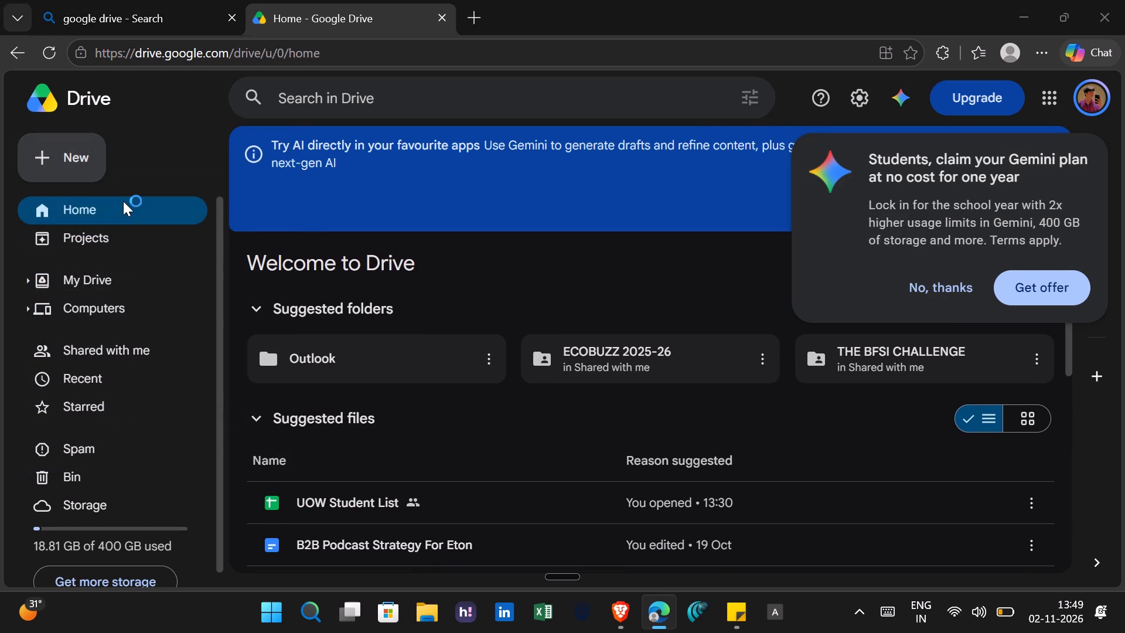
{"action": "left_click", "coordinate": [91, 288]}
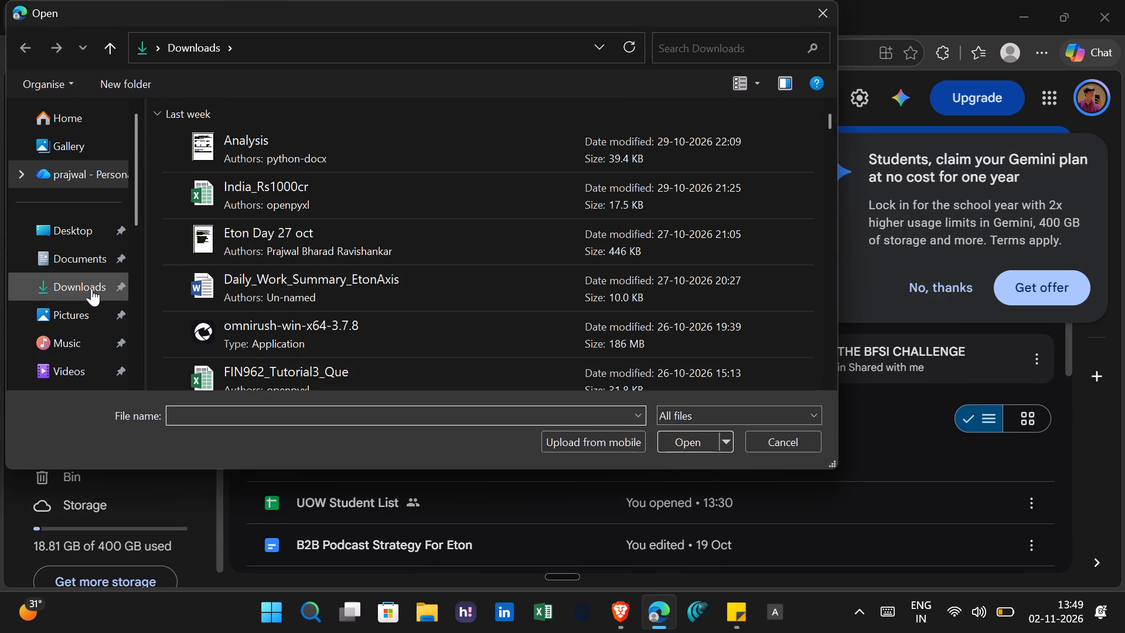
{"action": "left_click", "coordinate": [90, 253]}
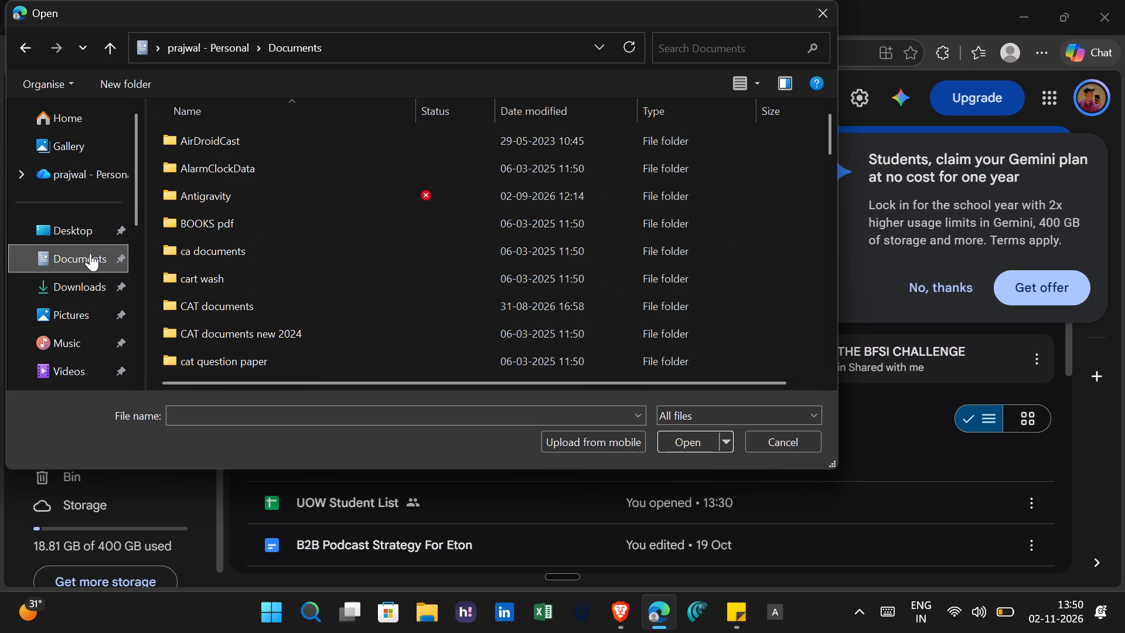
{"action": "scroll", "coordinate": [243, 299], "scroll_direction": "down", "scroll_amount": 1}
{"action": "double_click", "coordinate": [242, 336]}
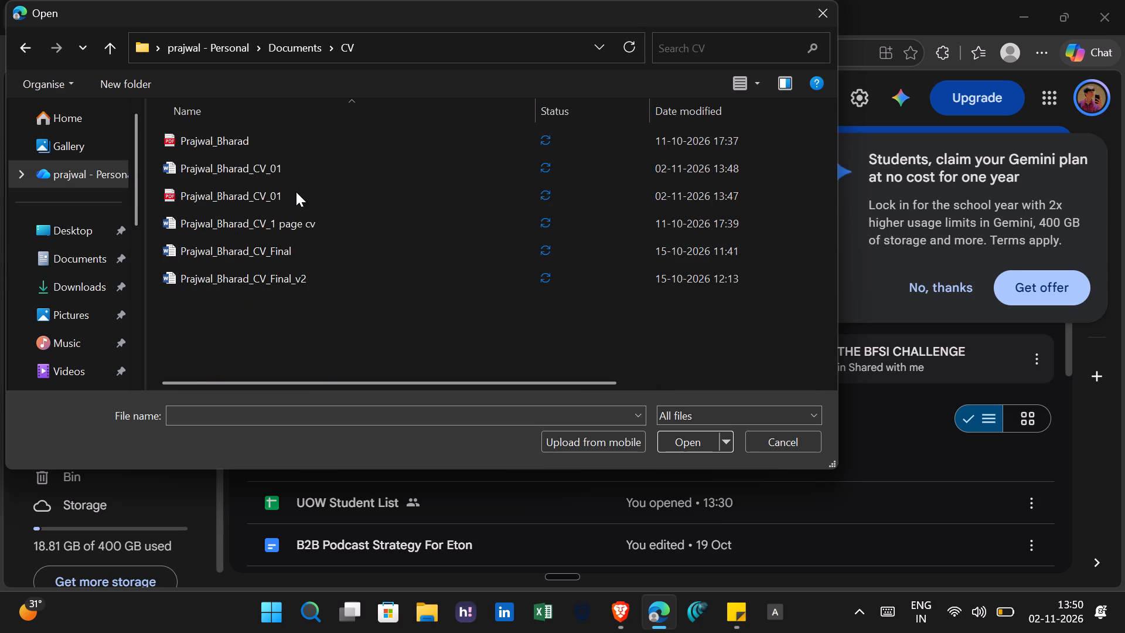
{"action": "double_click", "coordinate": [313, 188]}
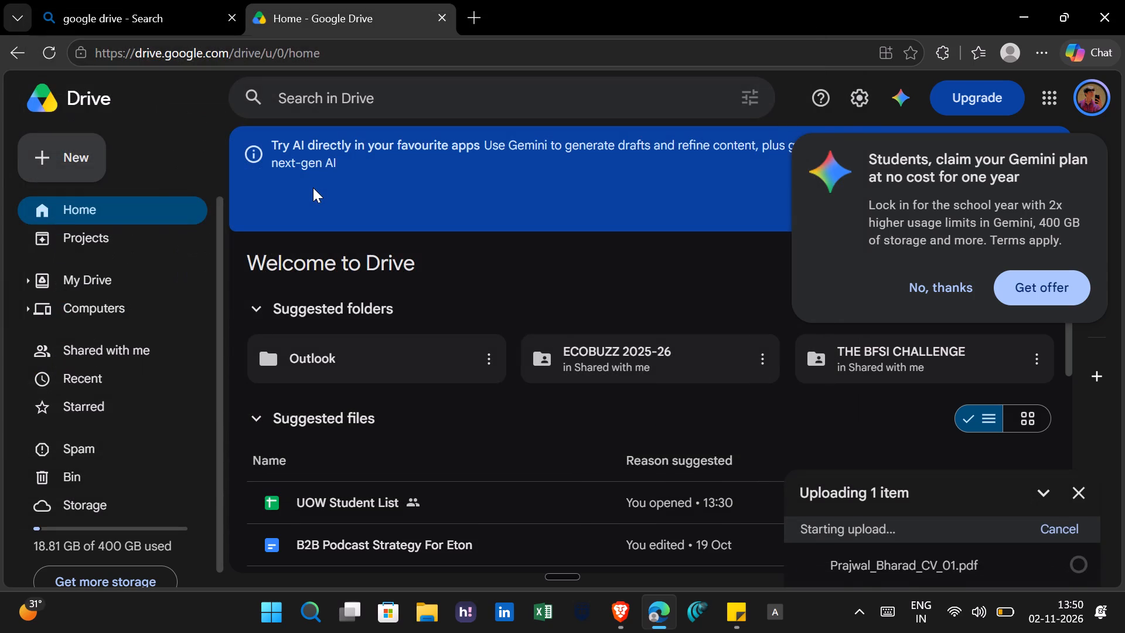
Decline the student Gemini plan offer in Google Drive.
{"action": "left_click", "coordinate": [931, 282]}
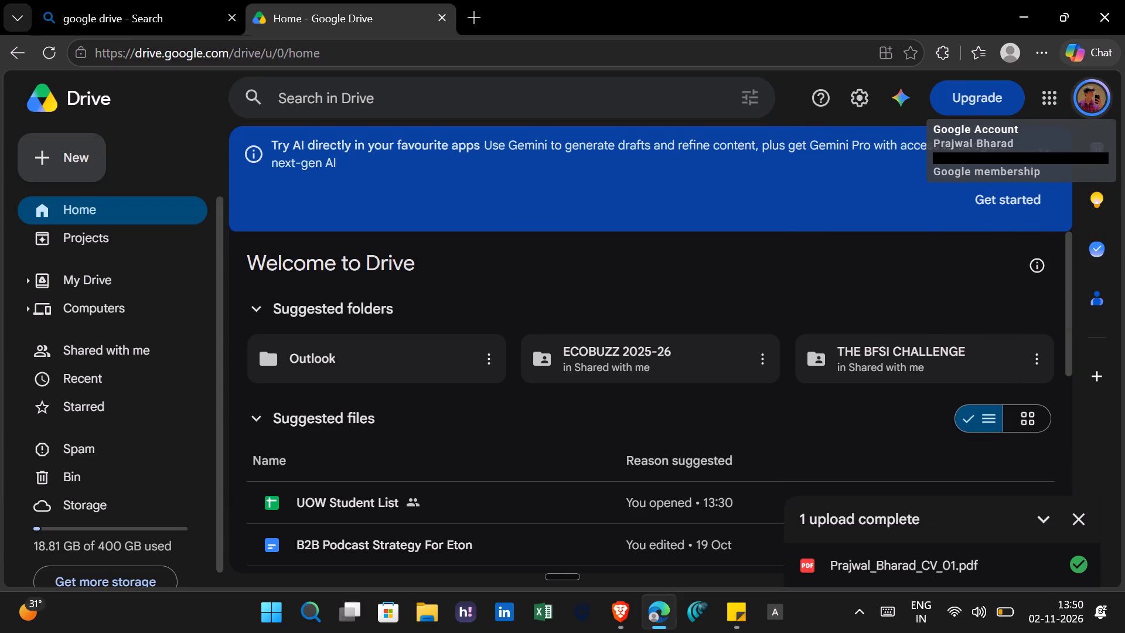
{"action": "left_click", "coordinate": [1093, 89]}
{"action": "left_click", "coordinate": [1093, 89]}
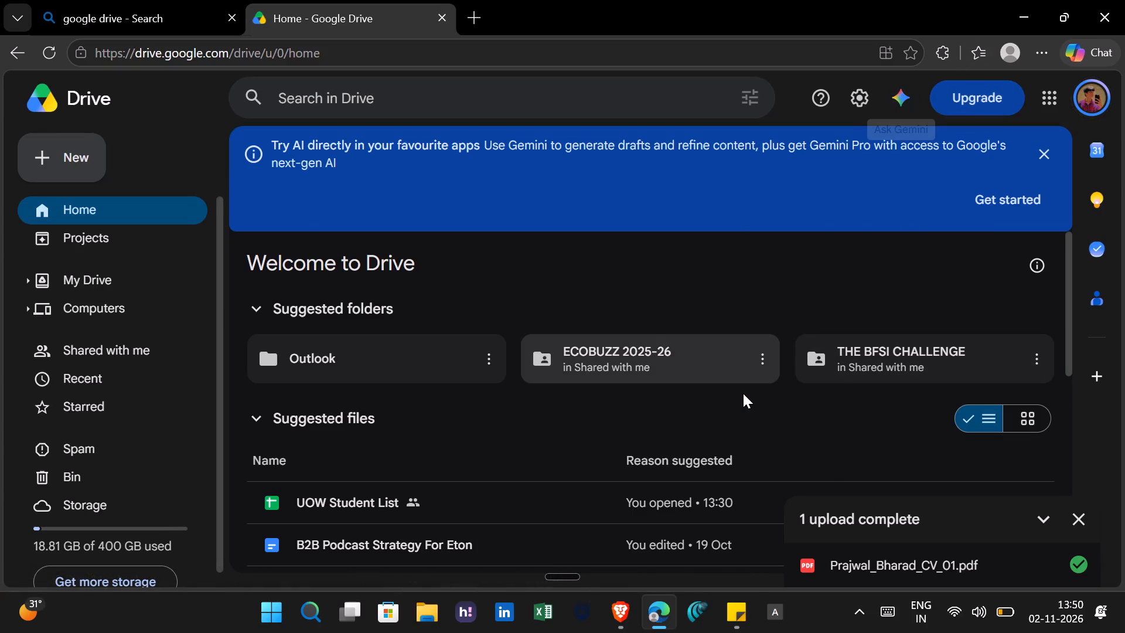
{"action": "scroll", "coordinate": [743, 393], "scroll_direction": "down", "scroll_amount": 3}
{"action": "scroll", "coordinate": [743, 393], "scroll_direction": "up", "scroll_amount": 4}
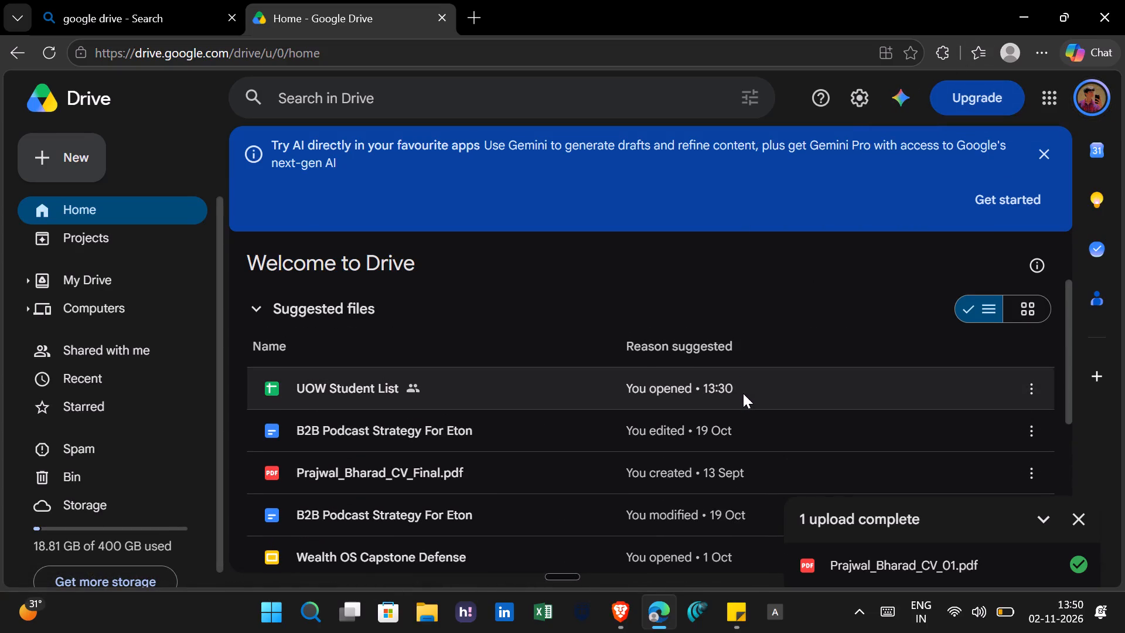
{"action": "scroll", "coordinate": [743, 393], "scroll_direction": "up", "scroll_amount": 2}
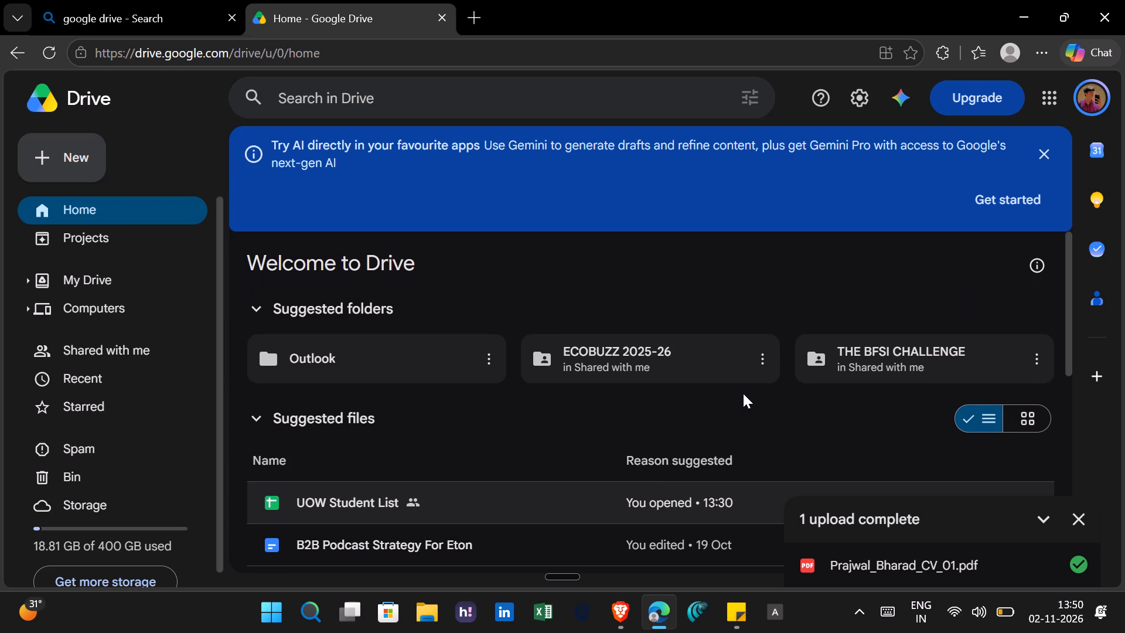
Open the uploaded CV_01 PDF and set its general access to Anyone with the link, as Viewer.
{"action": "left_click", "coordinate": [915, 560]}
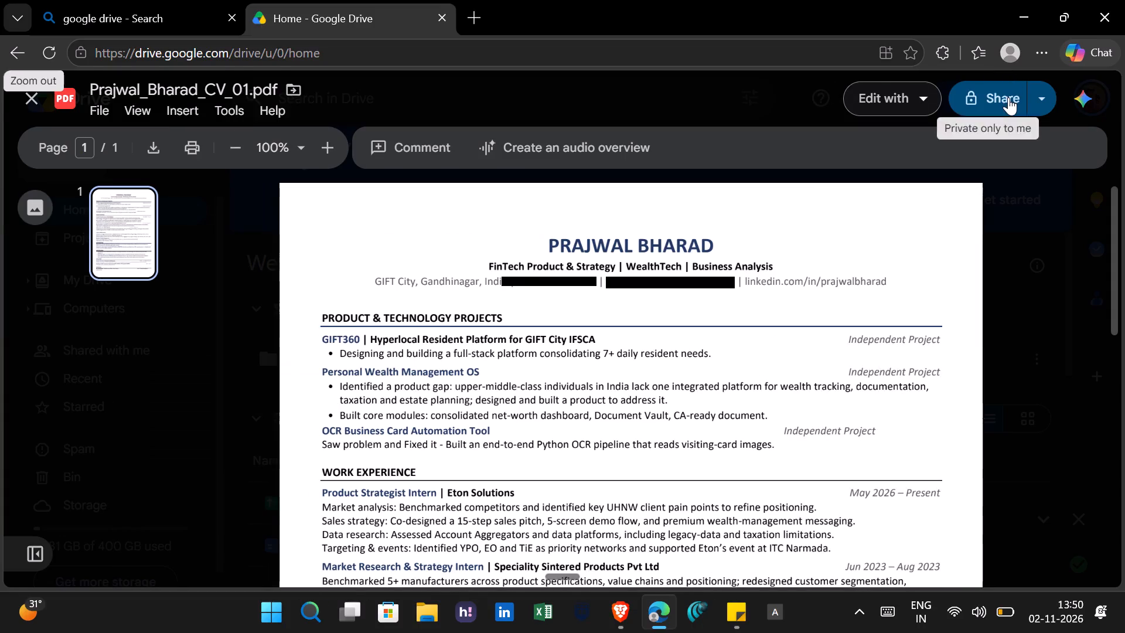
{"action": "left_click", "coordinate": [1008, 97]}
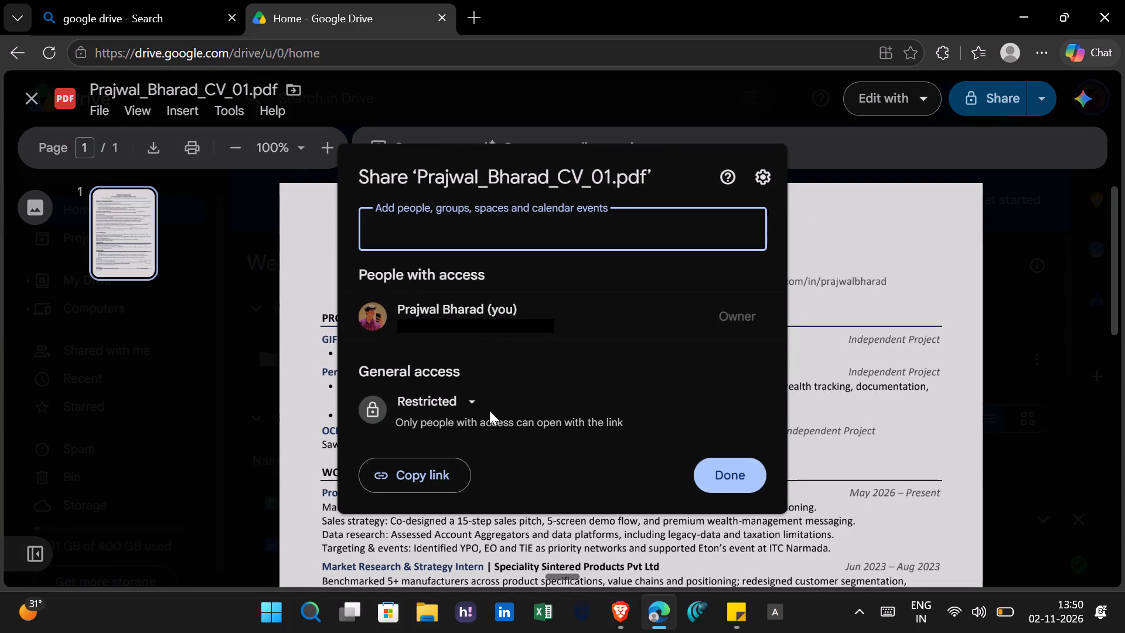
{"action": "left_click", "coordinate": [459, 403]}
{"action": "left_click", "coordinate": [484, 472]}
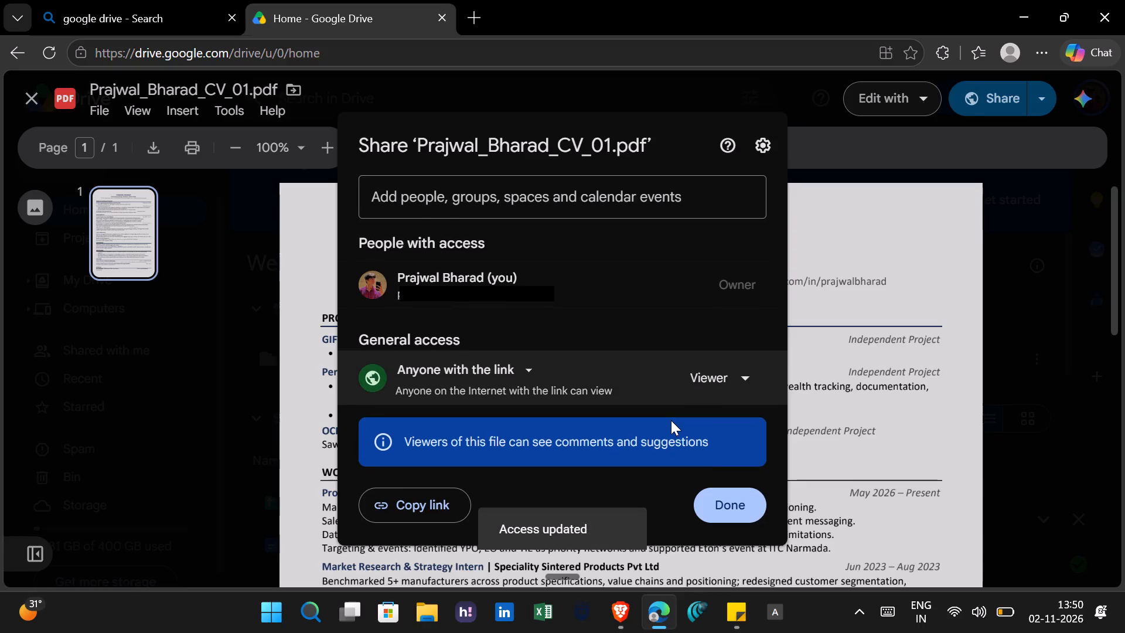
{"action": "left_click", "coordinate": [734, 507]}
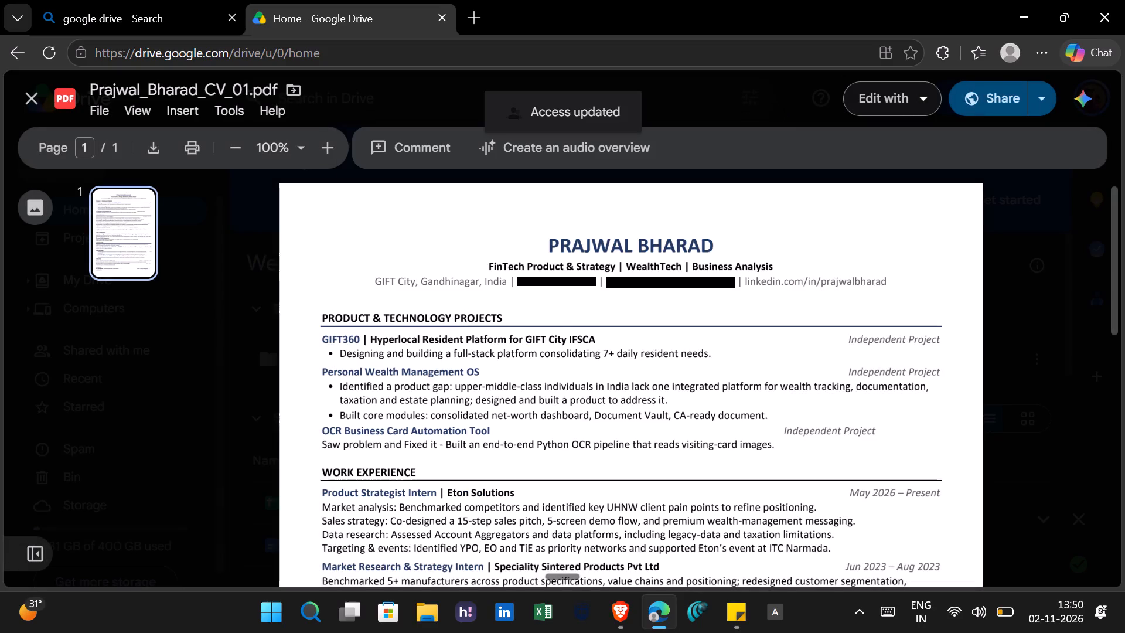
Copy the CV's sharing link and paste it into row 7's Resume Link cell in the UOW Student List in Brave.
{"action": "left_click", "coordinate": [1013, 107]}
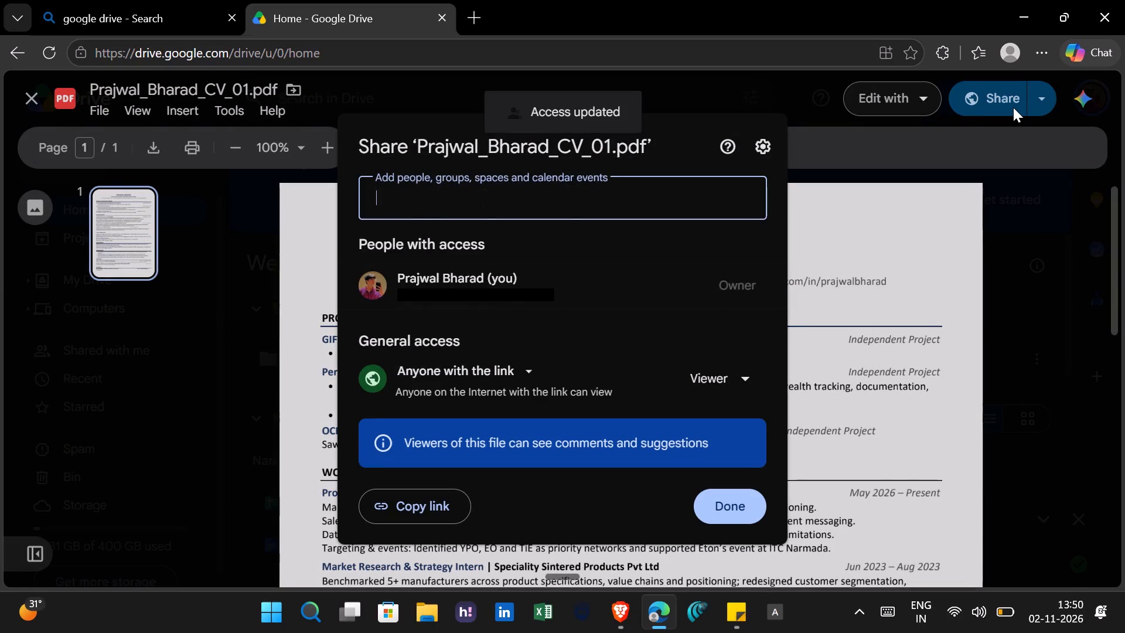
{"action": "left_click", "coordinate": [417, 494]}
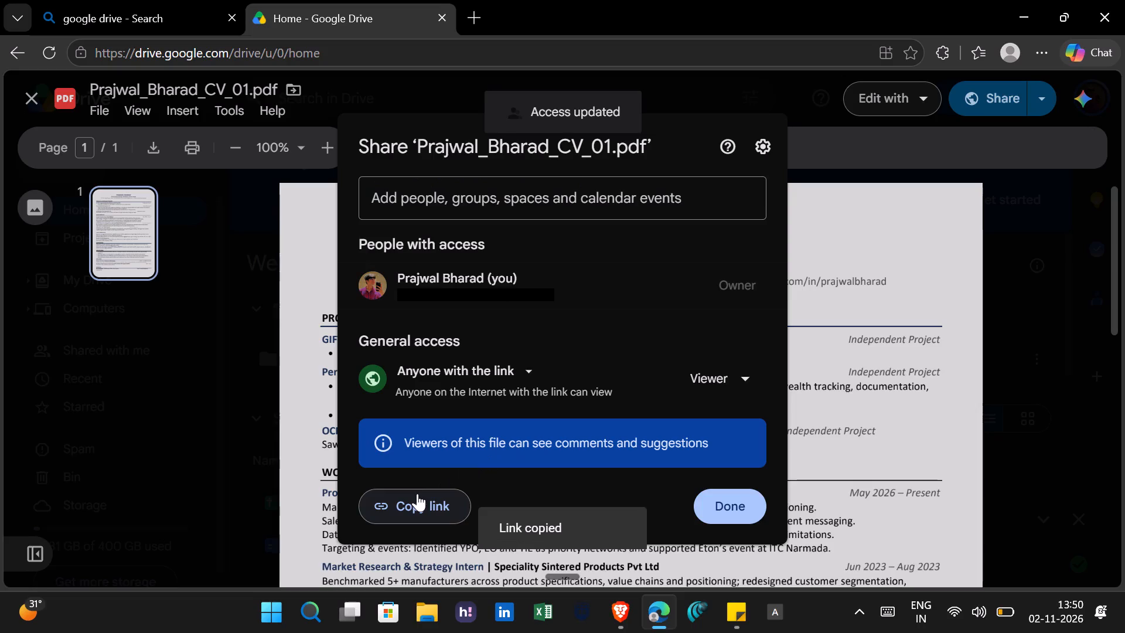
{"action": "key", "text": "alt+Tab"}
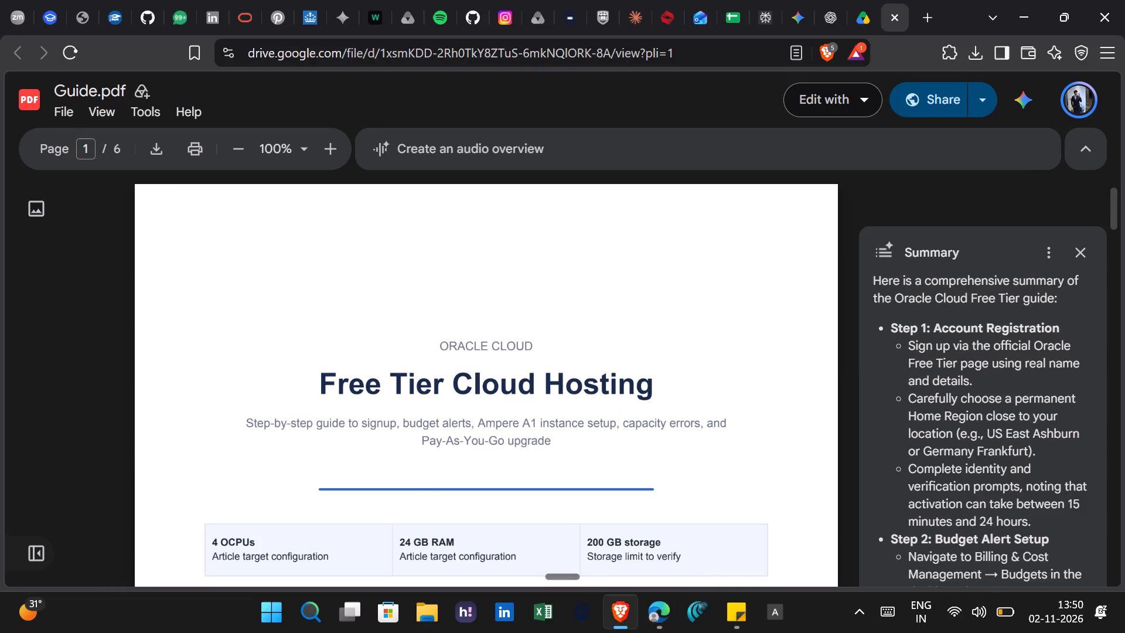
{"action": "left_click", "coordinate": [732, 2]}
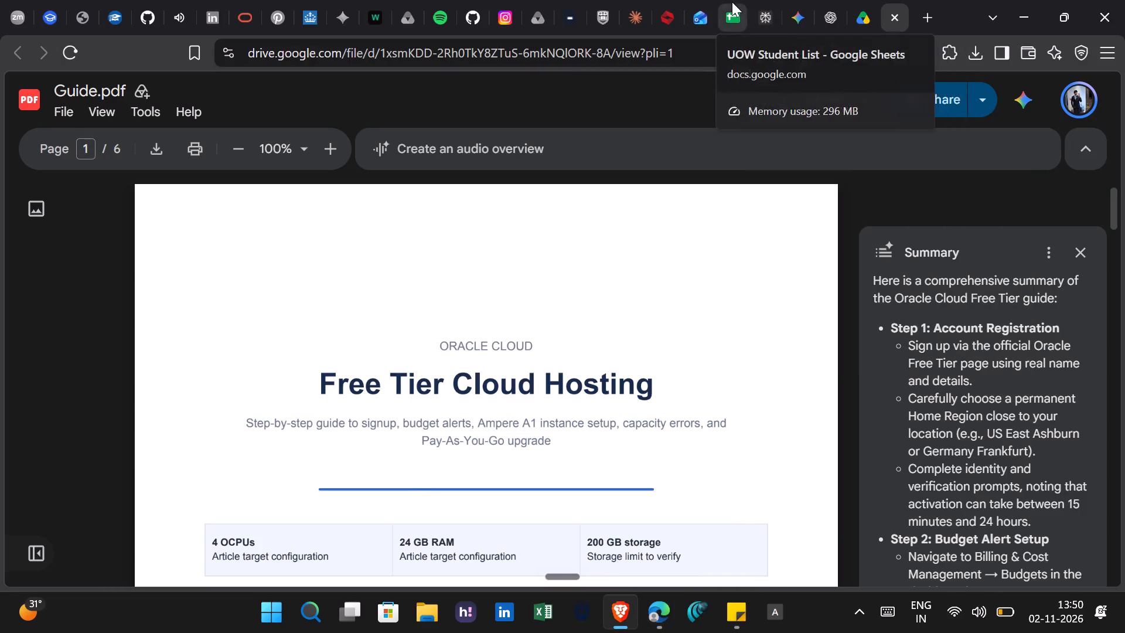
{"action": "left_click", "coordinate": [710, 374]}
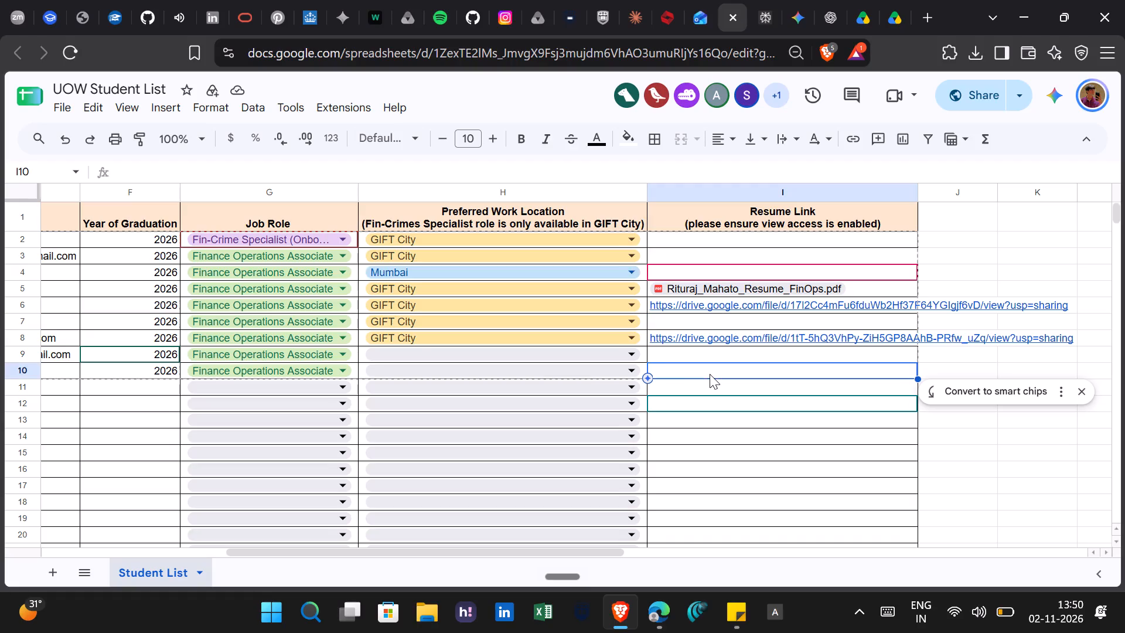
{"action": "scroll", "coordinate": [619, 371], "scroll_direction": "right", "scroll_amount": 5}
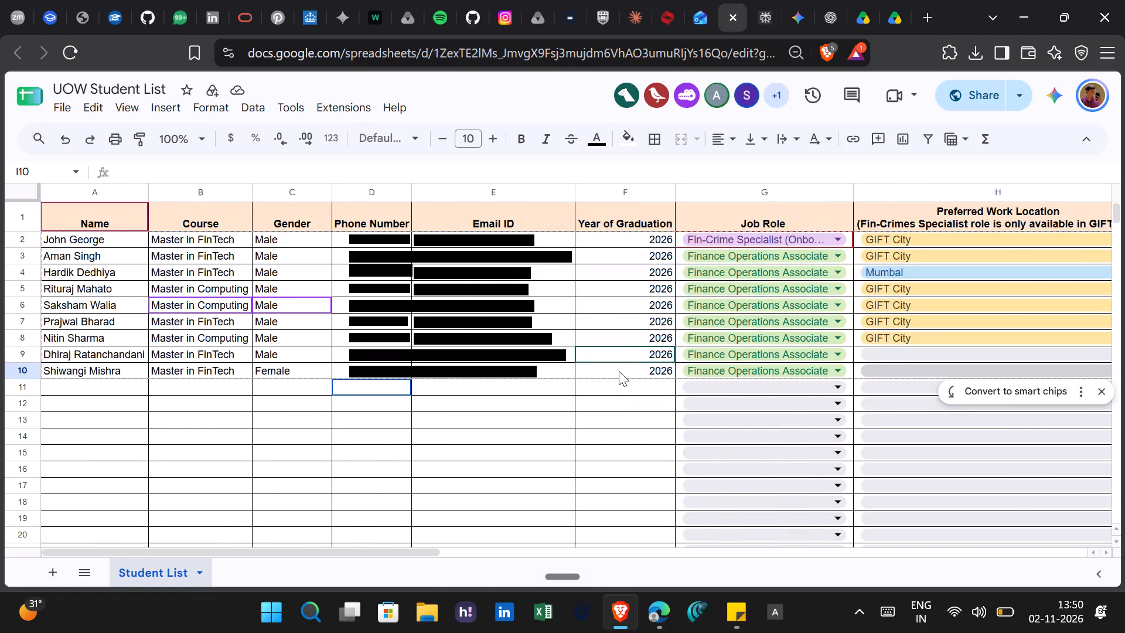
{"action": "scroll", "coordinate": [619, 371], "scroll_direction": "right", "scroll_amount": 1}
{"action": "scroll", "coordinate": [619, 371], "scroll_direction": "left", "scroll_amount": 6}
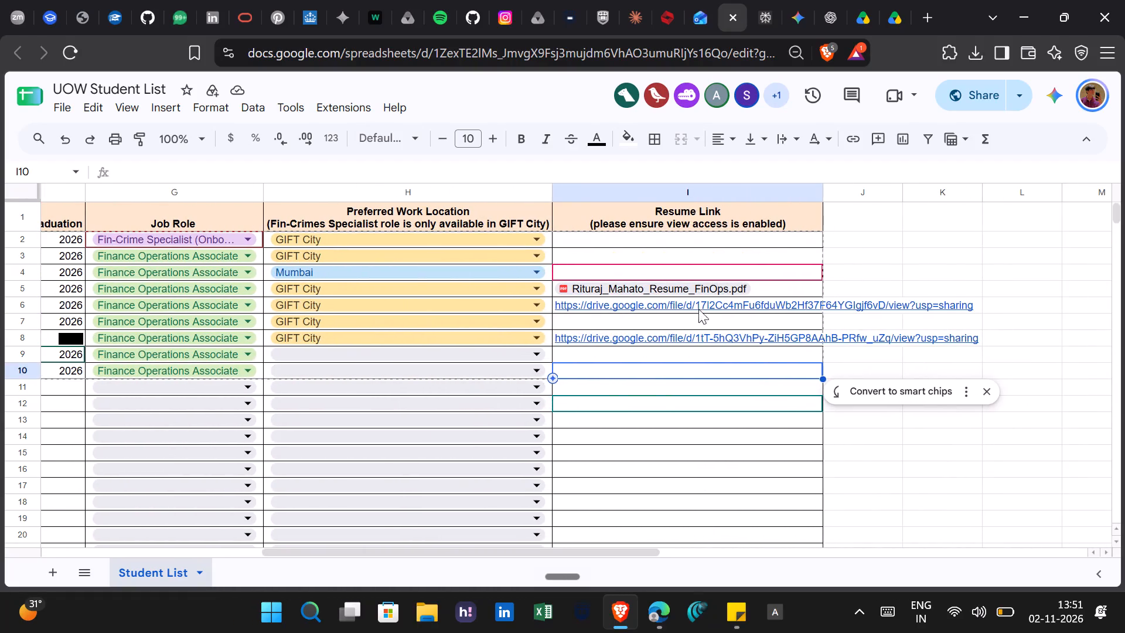
{"action": "left_click", "coordinate": [700, 319]}
{"action": "key", "text": "ctrl+v"}
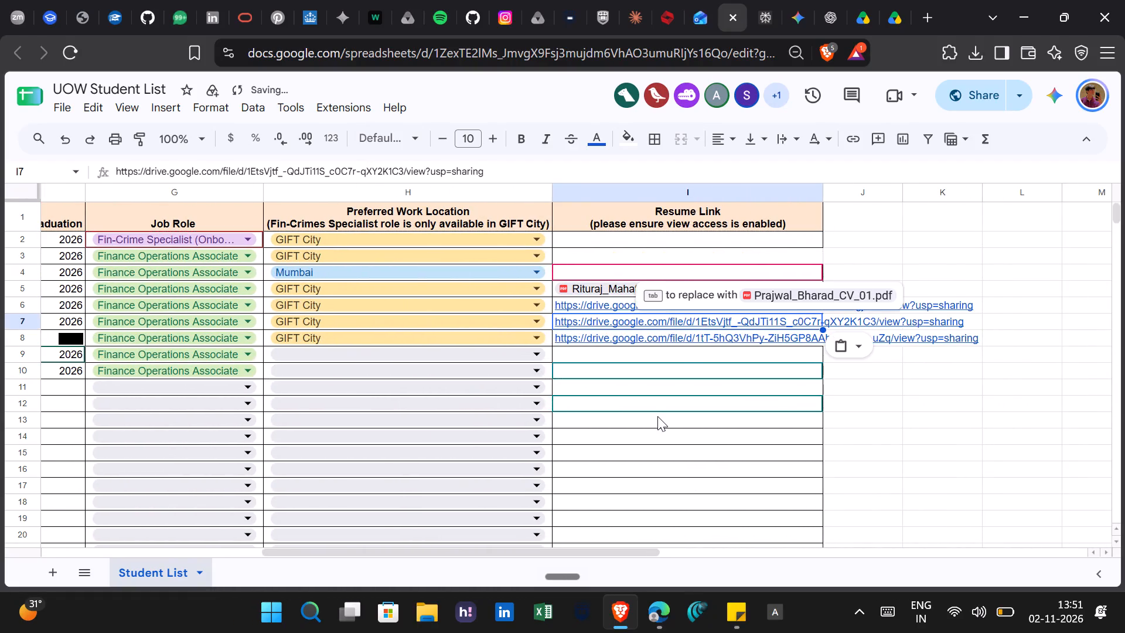
{"action": "left_click", "coordinate": [657, 416]}
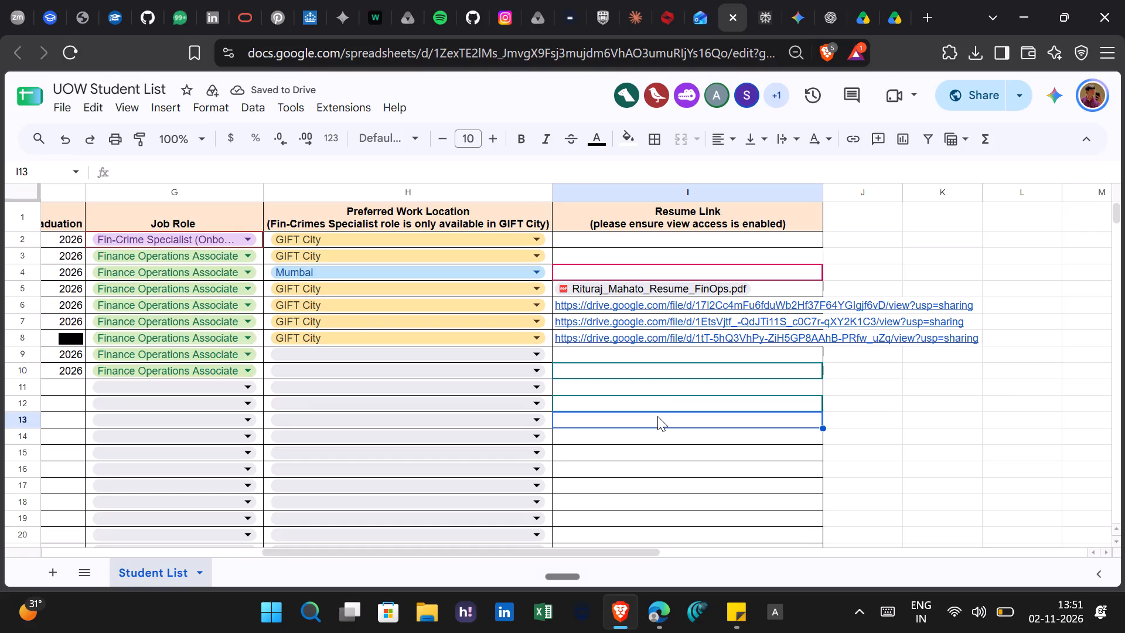
Set the Preferred Work Location in row 10 to GIFT City.
{"action": "scroll", "coordinate": [657, 416], "scroll_direction": "right", "scroll_amount": 4}
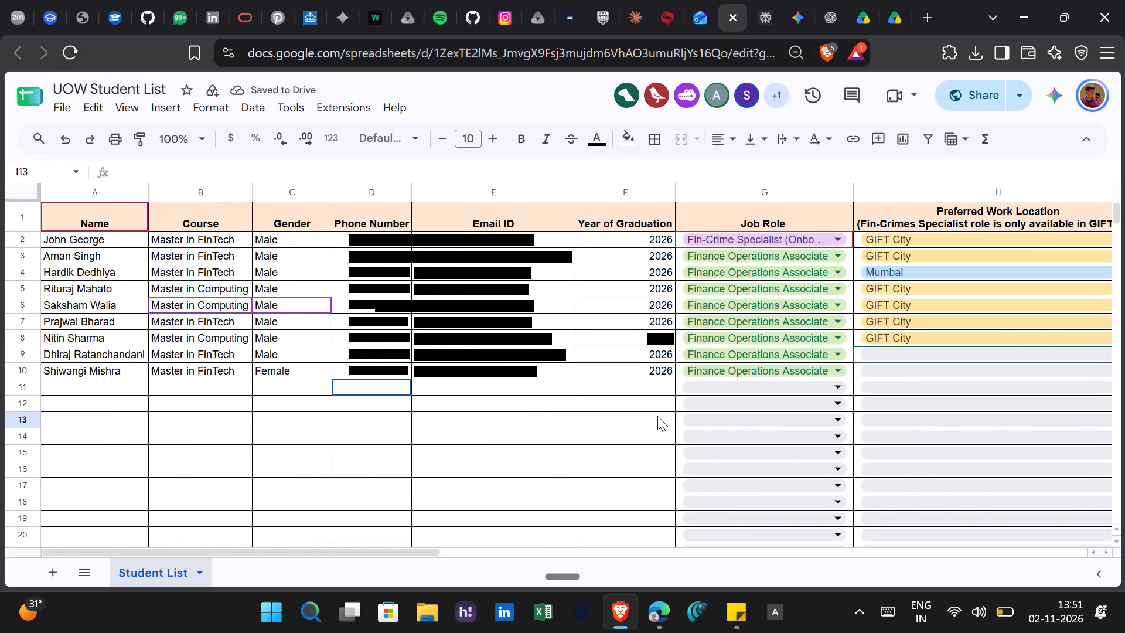
{"action": "left_click", "coordinate": [911, 375]}
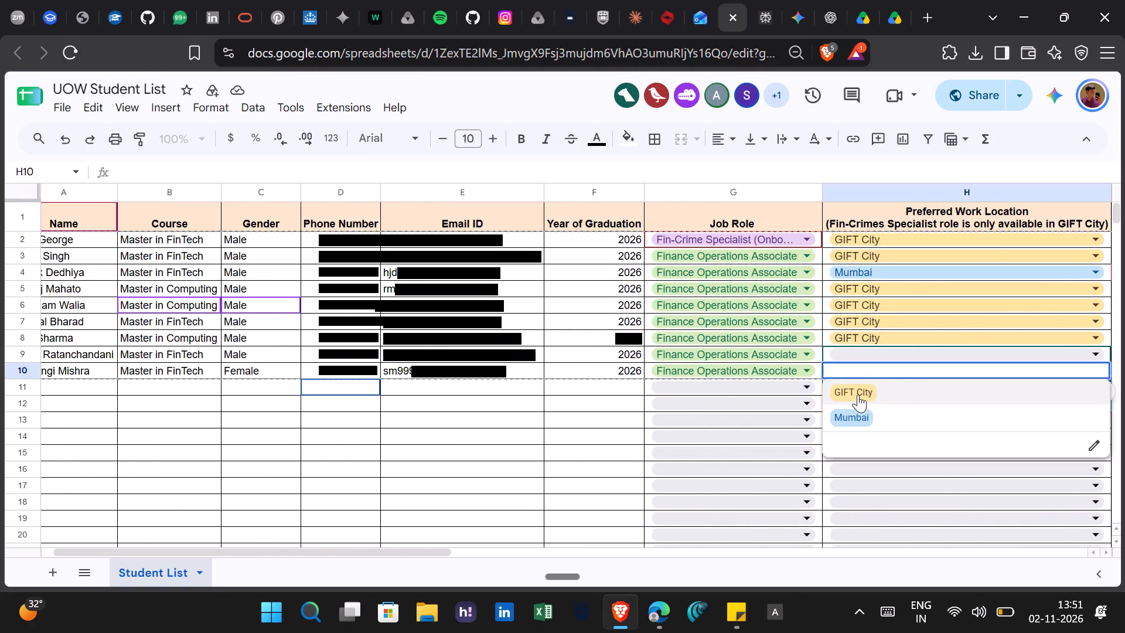
{"action": "left_click", "coordinate": [858, 394]}
Select the empty Resume Link cell in row 10.
{"action": "scroll", "coordinate": [858, 394], "scroll_direction": "left", "scroll_amount": 4}
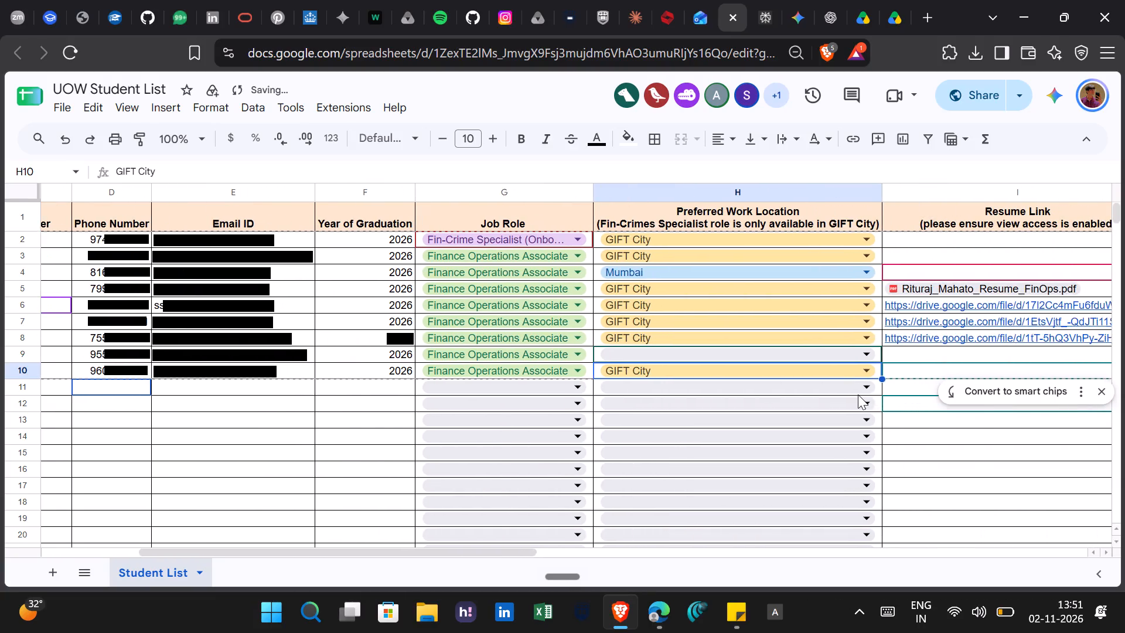
{"action": "scroll", "coordinate": [858, 394], "scroll_direction": "left", "scroll_amount": 2}
{"action": "left_click", "coordinate": [804, 370]}
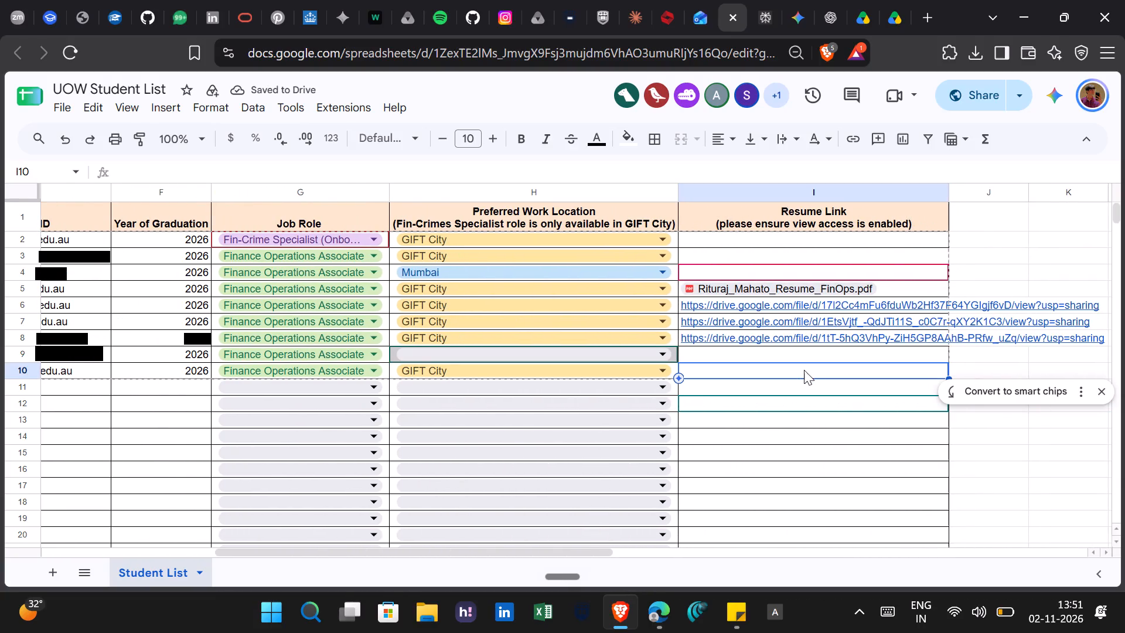
{"action": "left_click", "coordinate": [804, 370]}
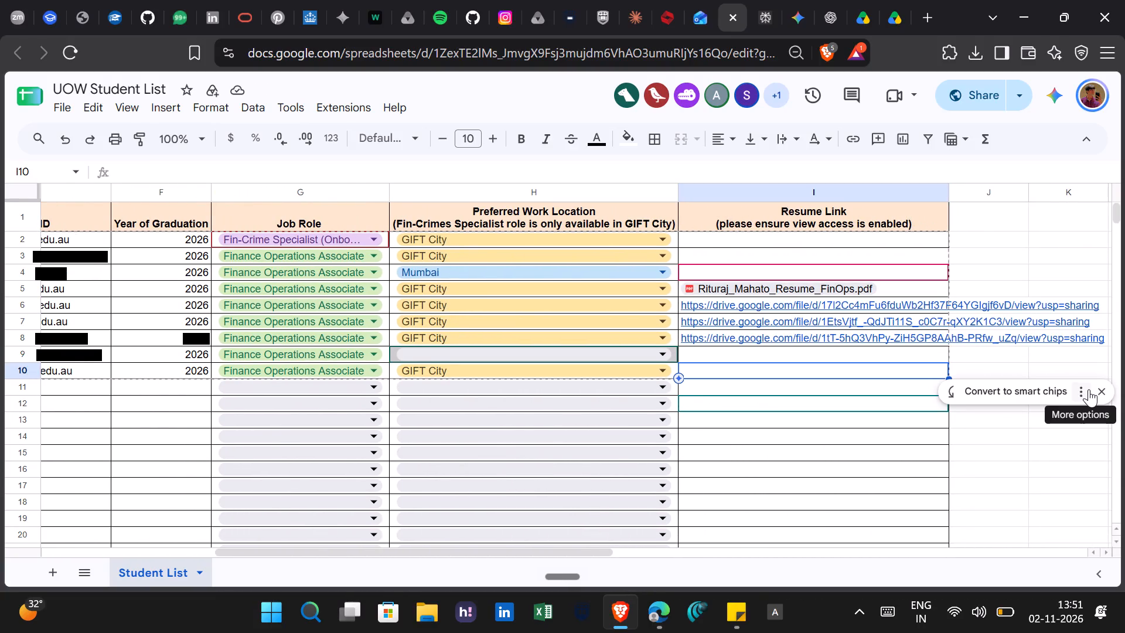
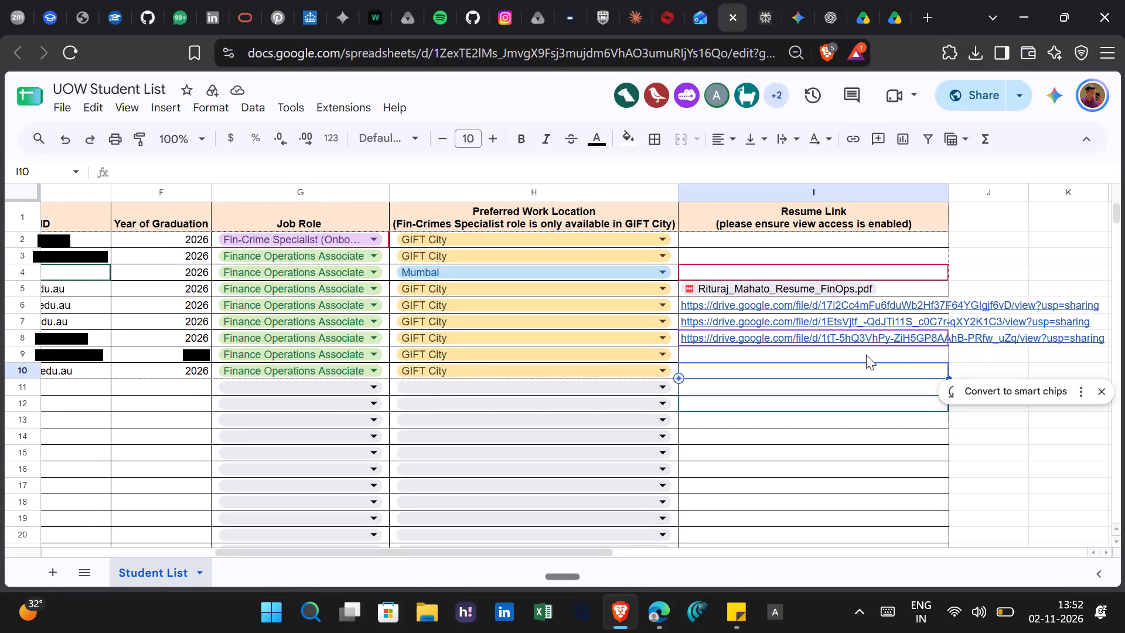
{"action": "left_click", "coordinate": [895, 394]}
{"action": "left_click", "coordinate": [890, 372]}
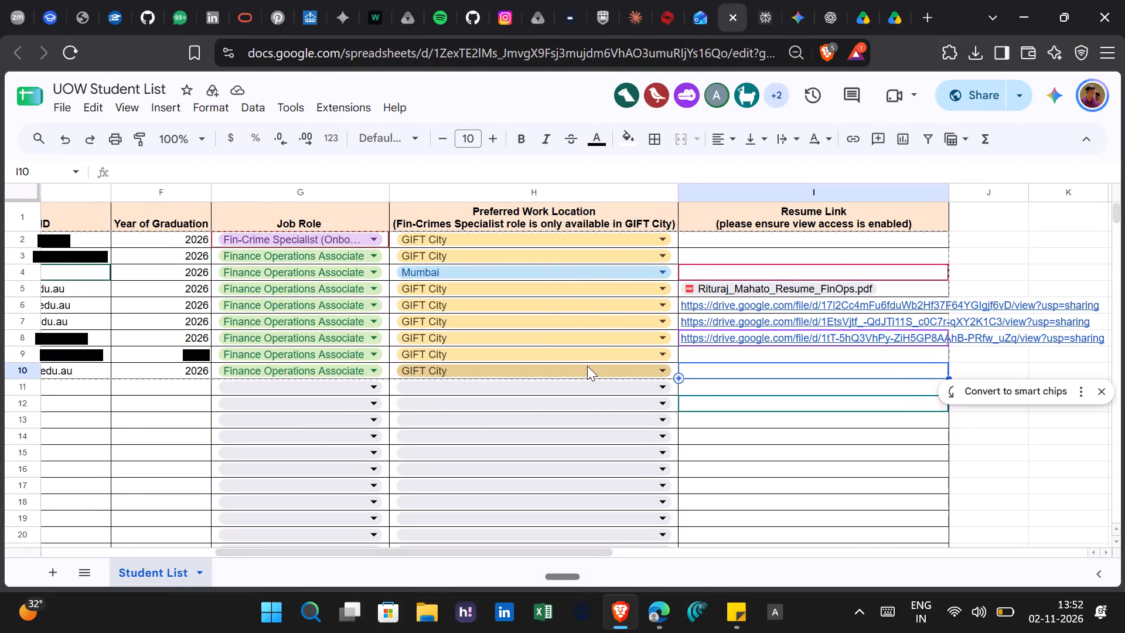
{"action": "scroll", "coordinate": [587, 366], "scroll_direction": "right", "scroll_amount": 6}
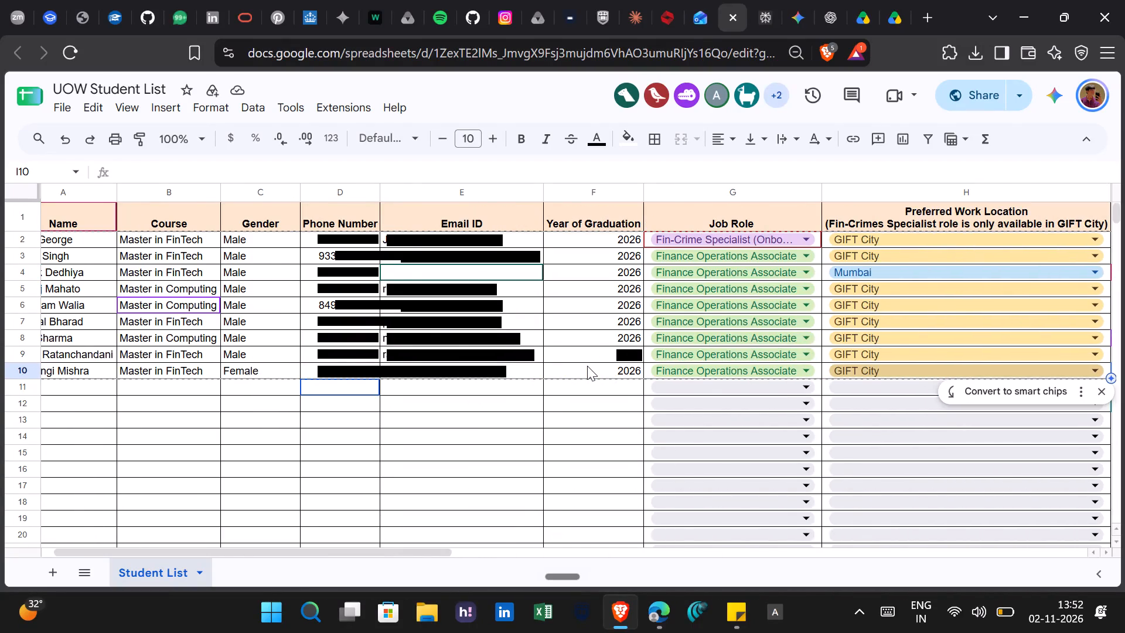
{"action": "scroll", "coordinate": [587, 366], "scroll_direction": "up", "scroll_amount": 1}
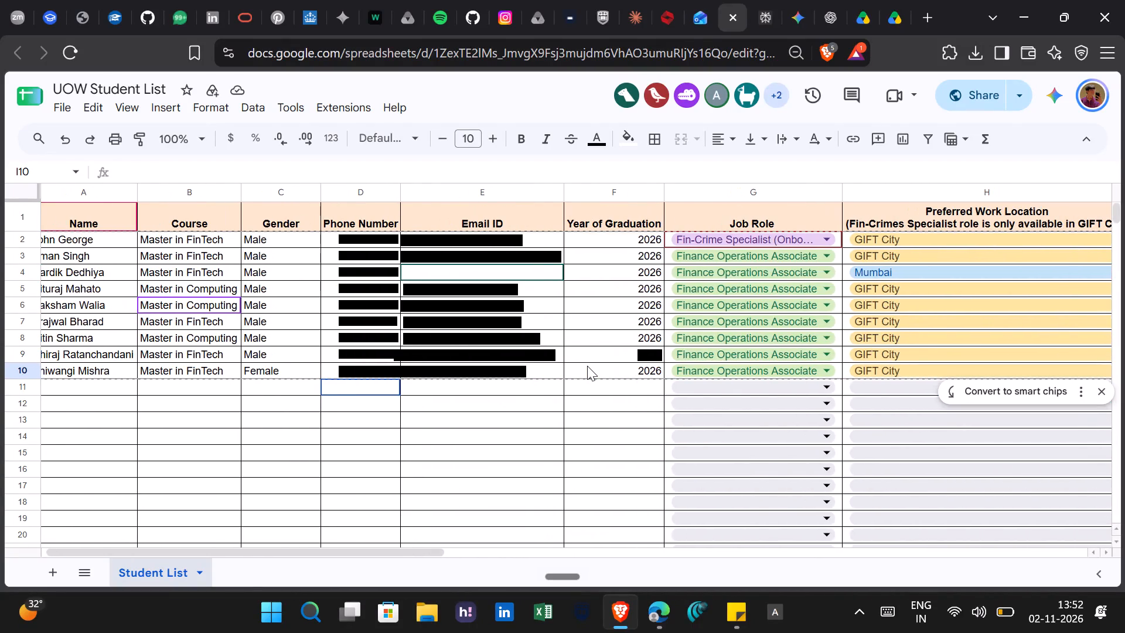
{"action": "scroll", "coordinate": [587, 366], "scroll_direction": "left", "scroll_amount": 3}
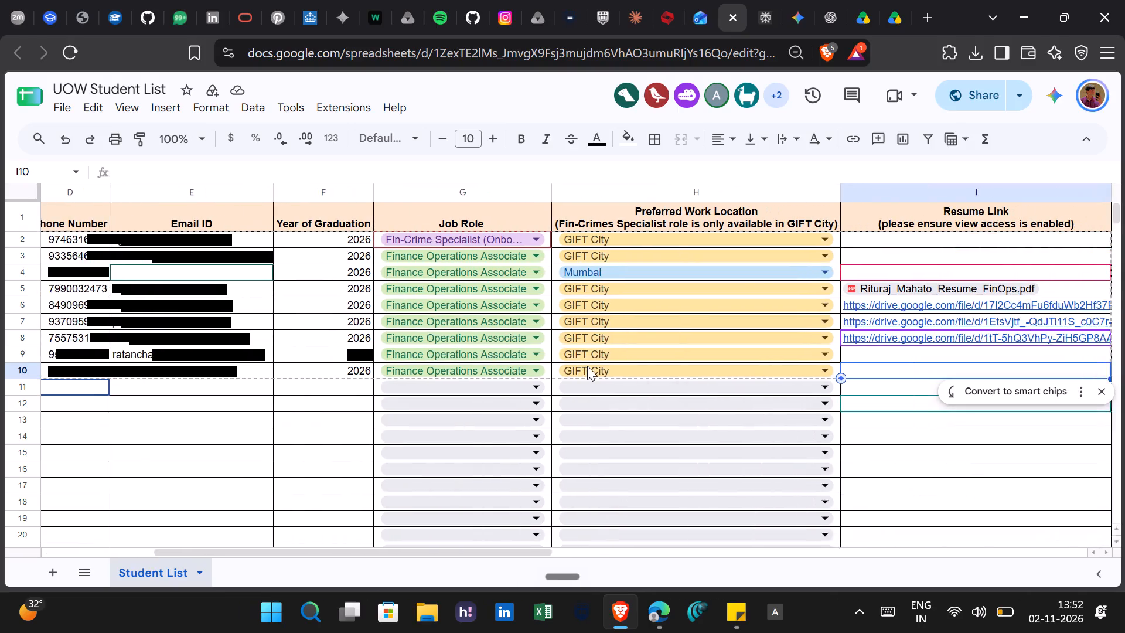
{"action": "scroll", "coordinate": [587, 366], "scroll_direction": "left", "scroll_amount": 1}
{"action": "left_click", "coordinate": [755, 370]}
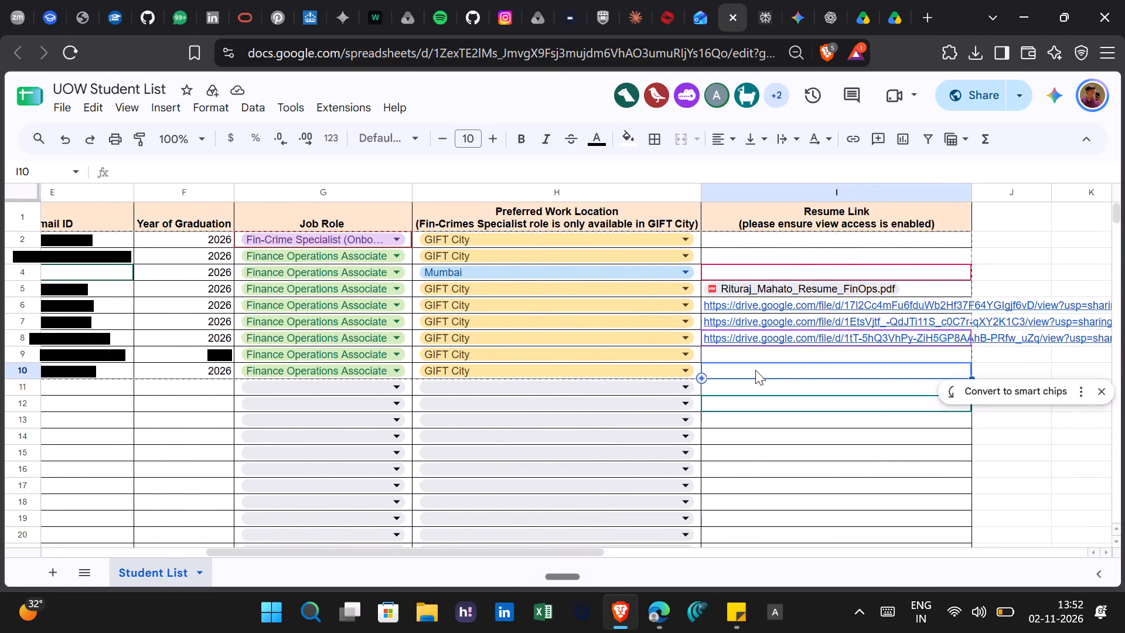